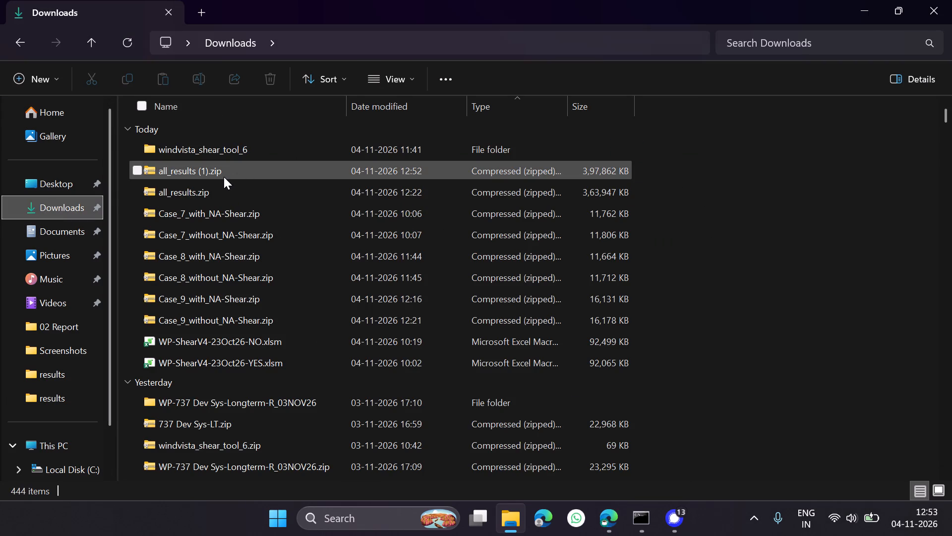
# Extract the all_results (1).zip archive into the all_results (1) folder in Downloads.
pyautogui.click(223, 177)
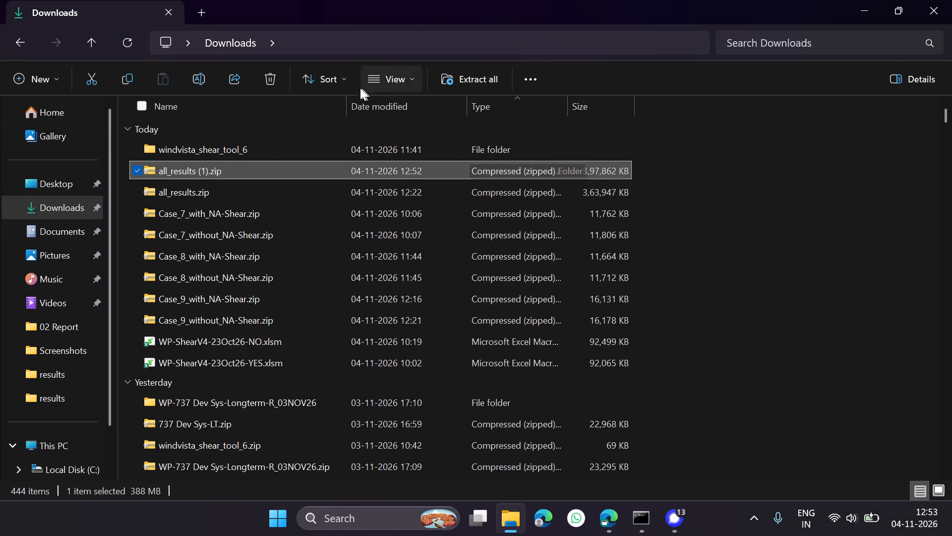
pyautogui.click(476, 79)
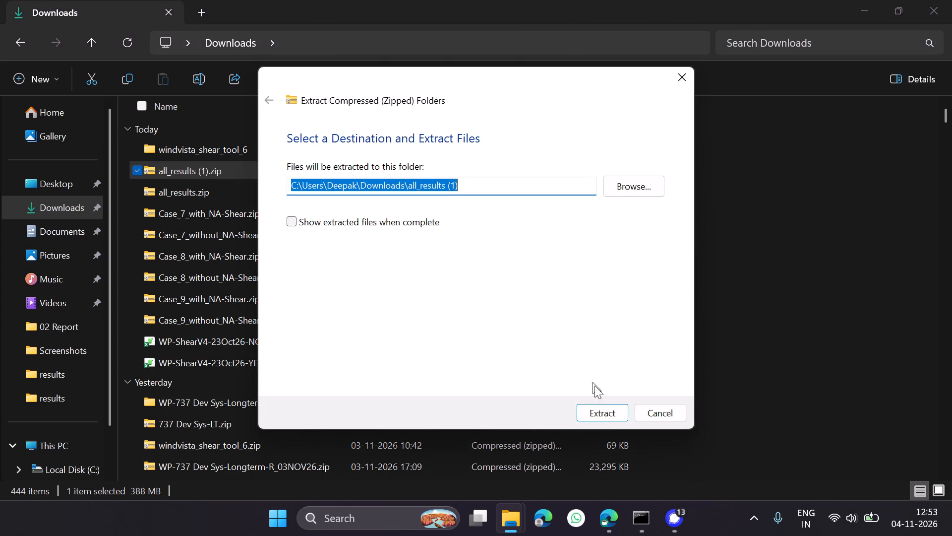
pyautogui.click(608, 413)
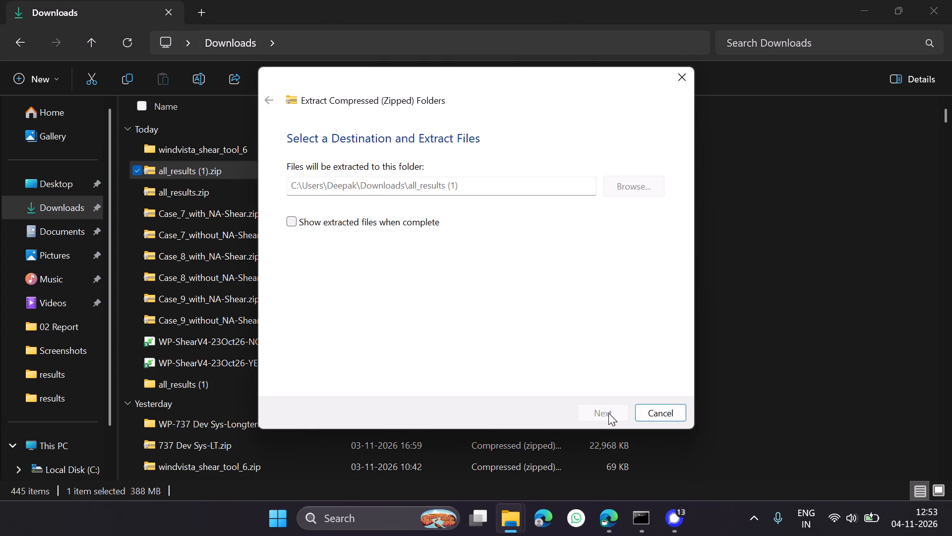
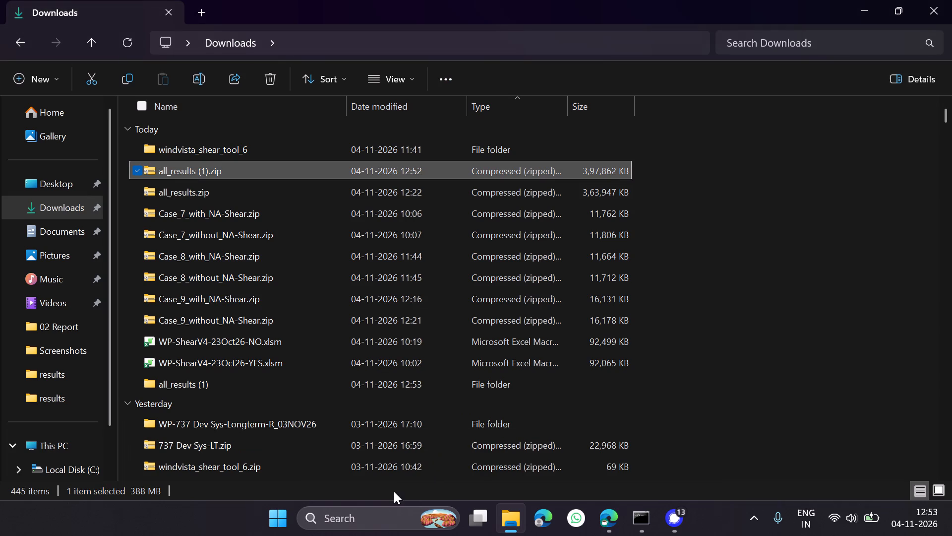
# Open the Case_9_with_NA_comparison.xlsx workbook from the extracted all_results (1) folder.
pyautogui.doubleClick(275, 391)
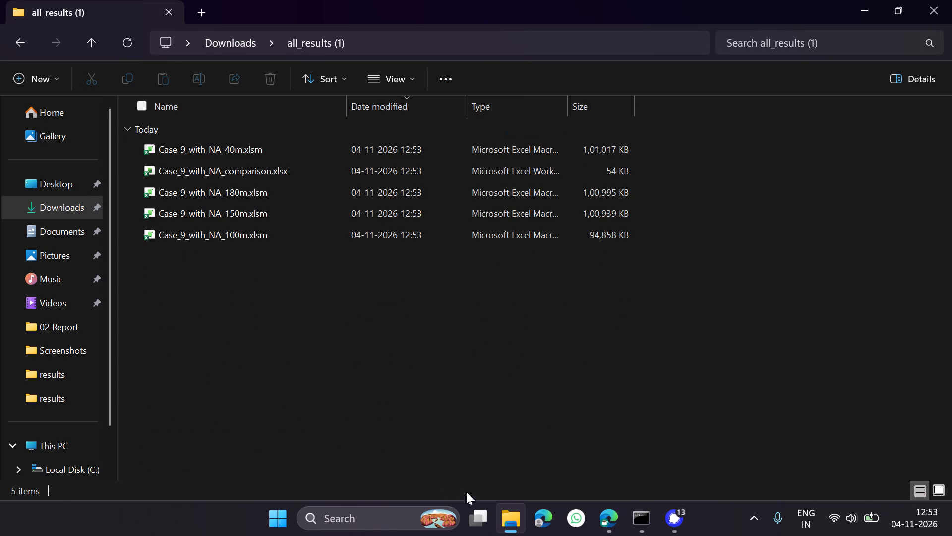
pyautogui.click(290, 346)
pyautogui.doubleClick(269, 168)
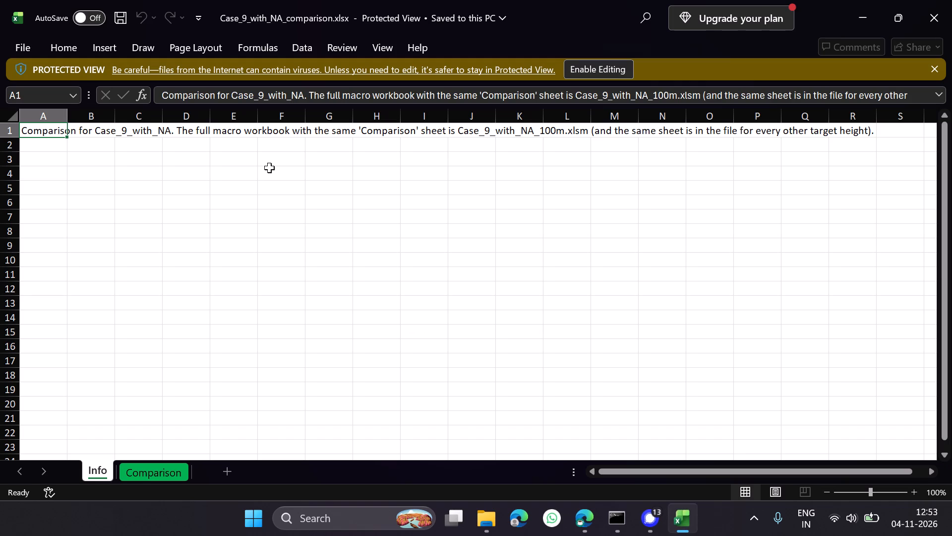
# Examine the Comparison sheet's tables, checking the By month table across to its Z0 and Row columns for differences.
pyautogui.click(156, 470)
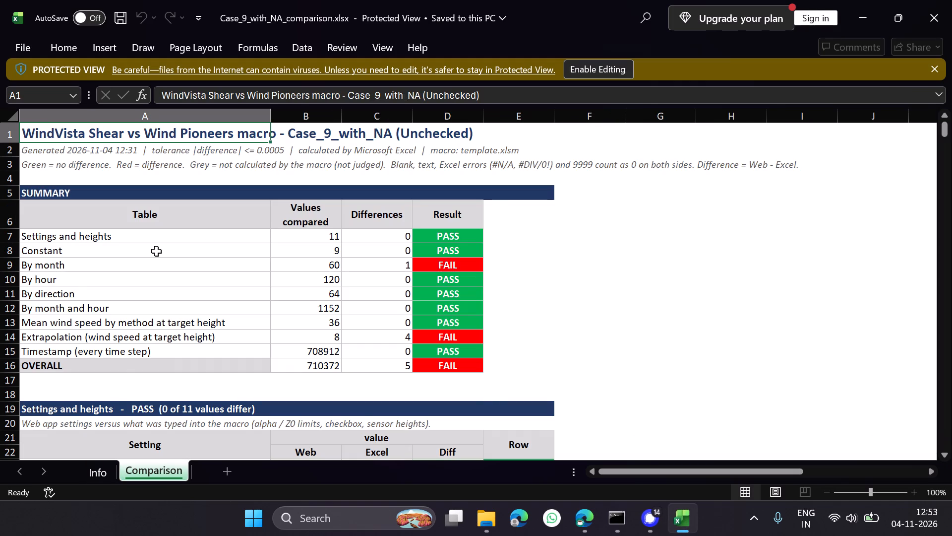
pyautogui.scroll(-13, 154, 252)
pyautogui.scroll(3, 154, 252)
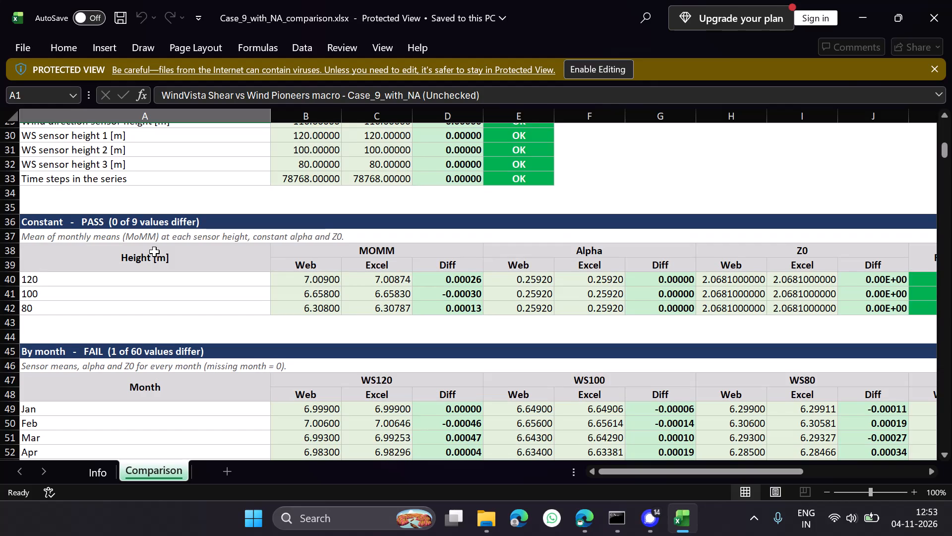
pyautogui.scroll(-5, 154, 252)
pyautogui.scroll(1, 157, 226)
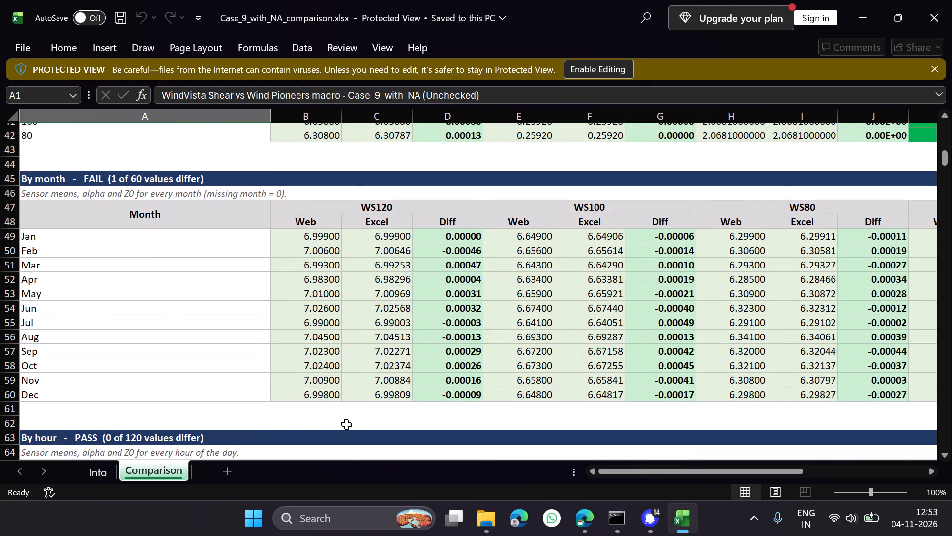
pyautogui.moveTo(630, 473); pyautogui.dragTo(776, 469)
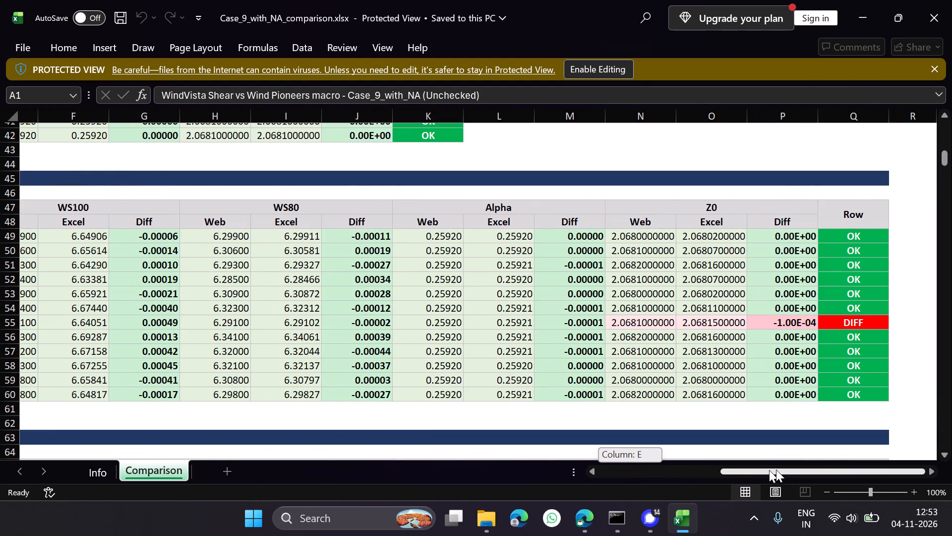
pyautogui.moveTo(776, 469); pyautogui.dragTo(782, 469)
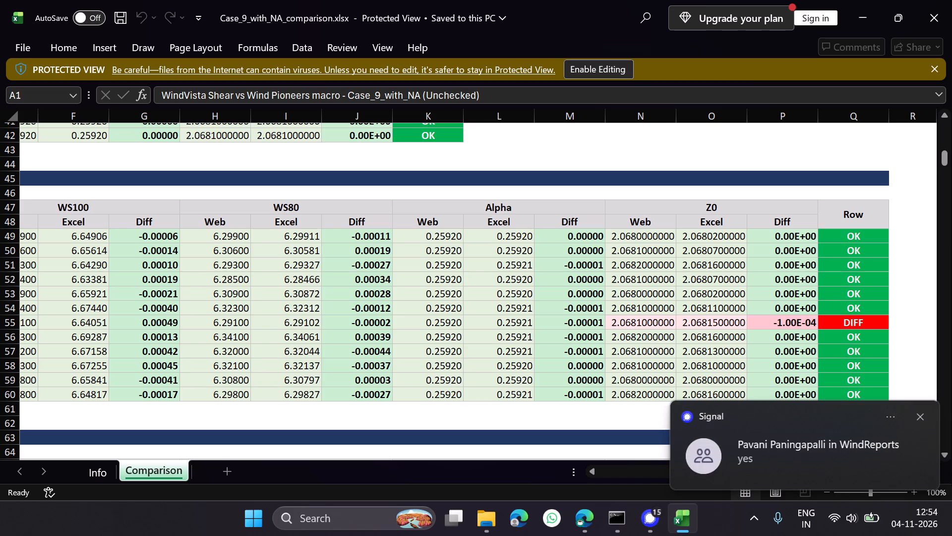
pyautogui.click(925, 413)
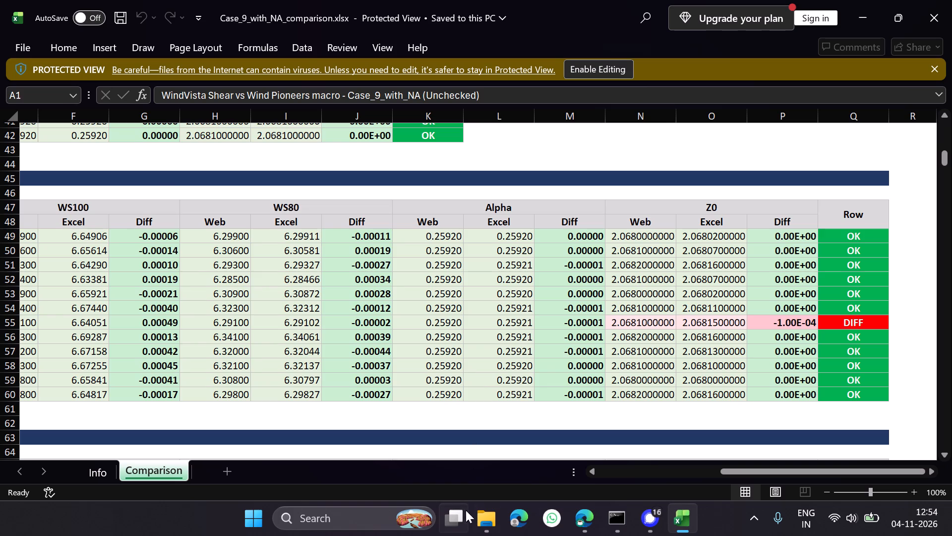
# Switch to File Explorer and open the Case_9_with_NA_40m.xlsm workbook from the all_results (1) folder.
pyautogui.click(484, 517)
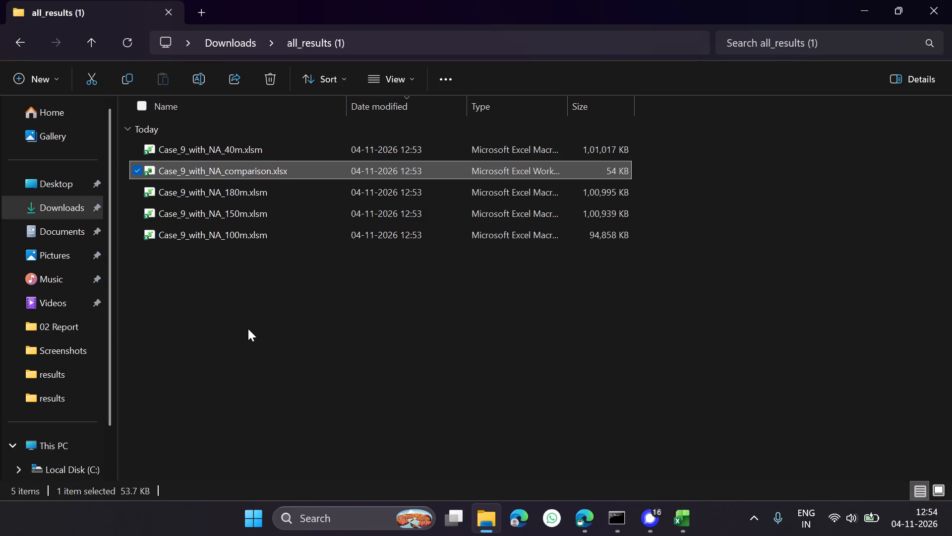
pyautogui.doubleClick(255, 152)
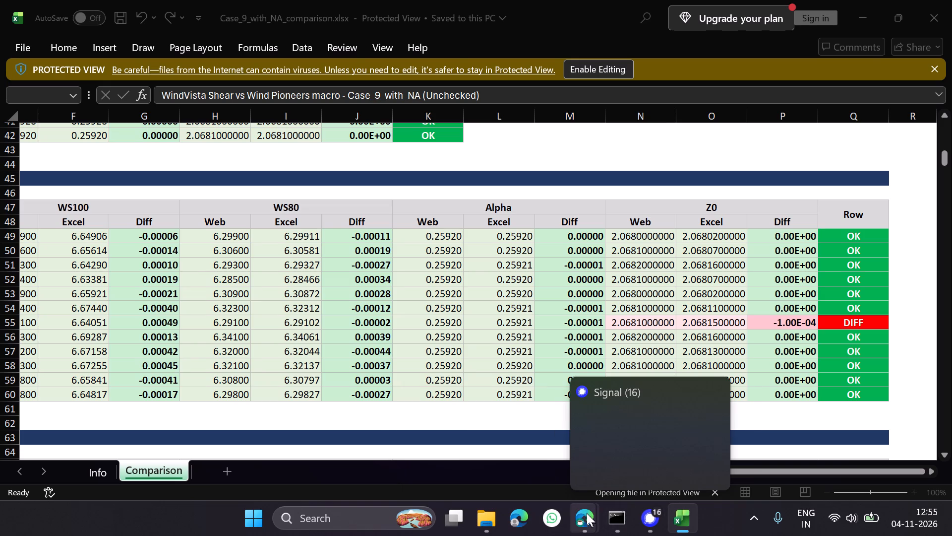
# Switch to Edge, select the Case_9_with_NA lidar system in WindVista's Shear_V4_Case_9 analysis and open its Shear service.
pyautogui.click(522, 455)
pyautogui.click(564, 0)
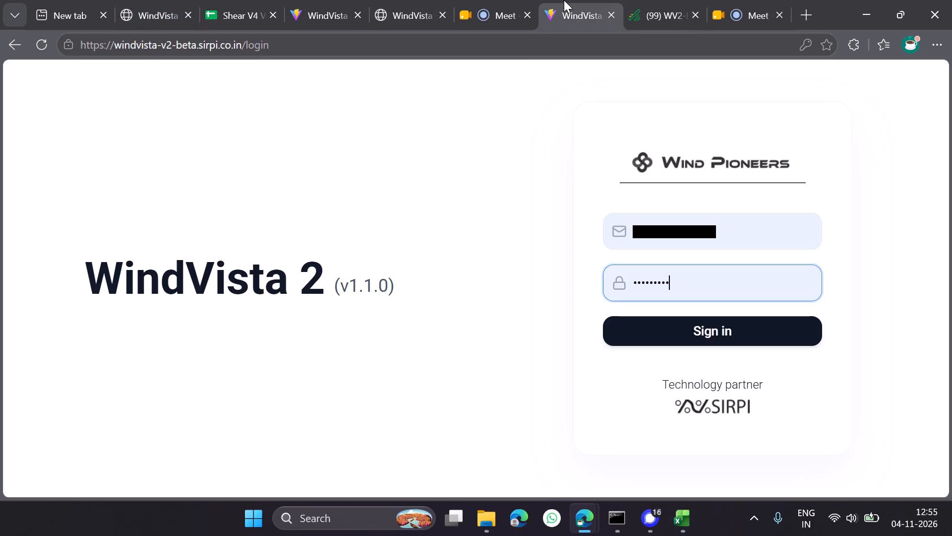
pyautogui.click(327, 0)
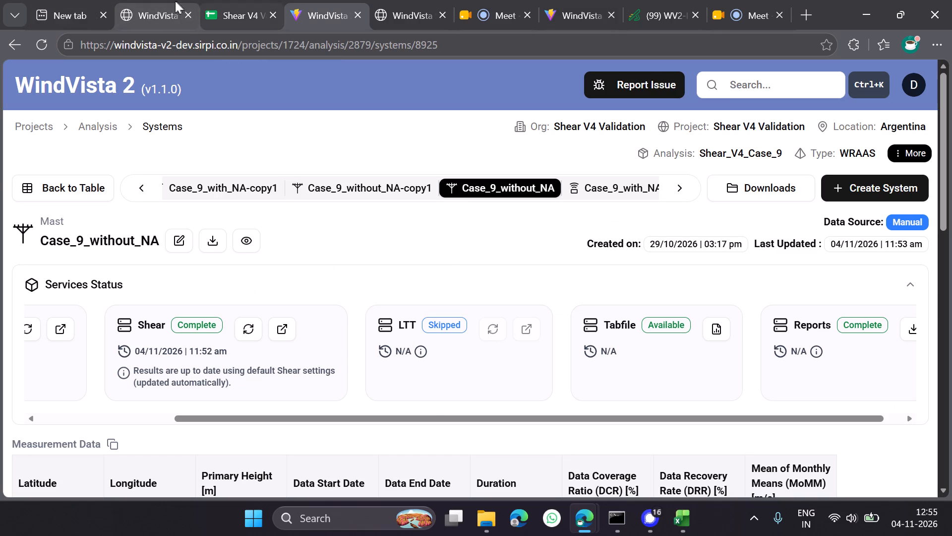
pyautogui.click(245, 0)
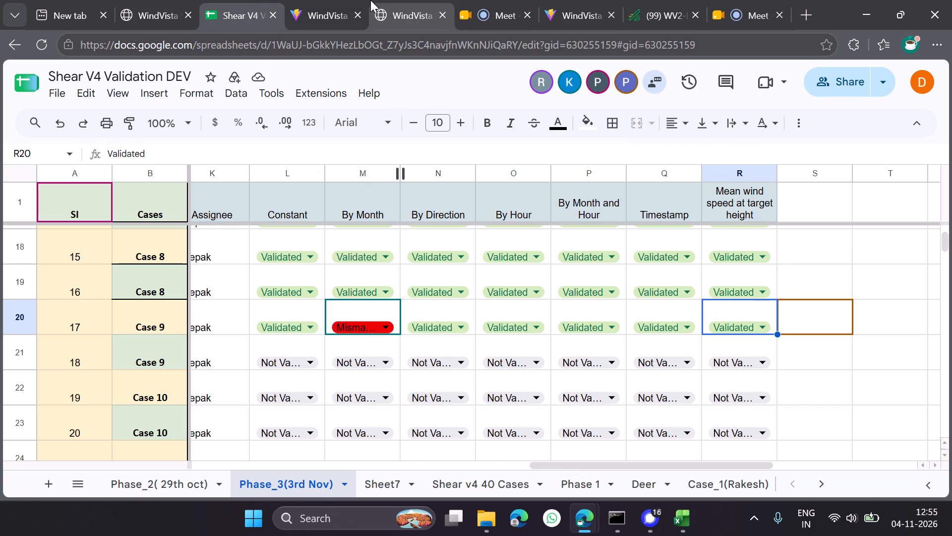
pyautogui.click(321, 0)
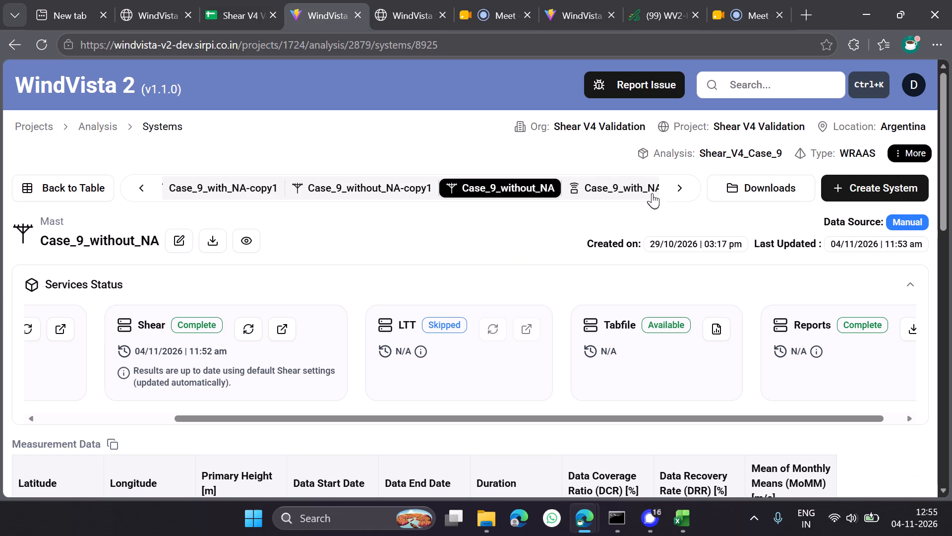
pyautogui.click(639, 171)
pyautogui.click(636, 189)
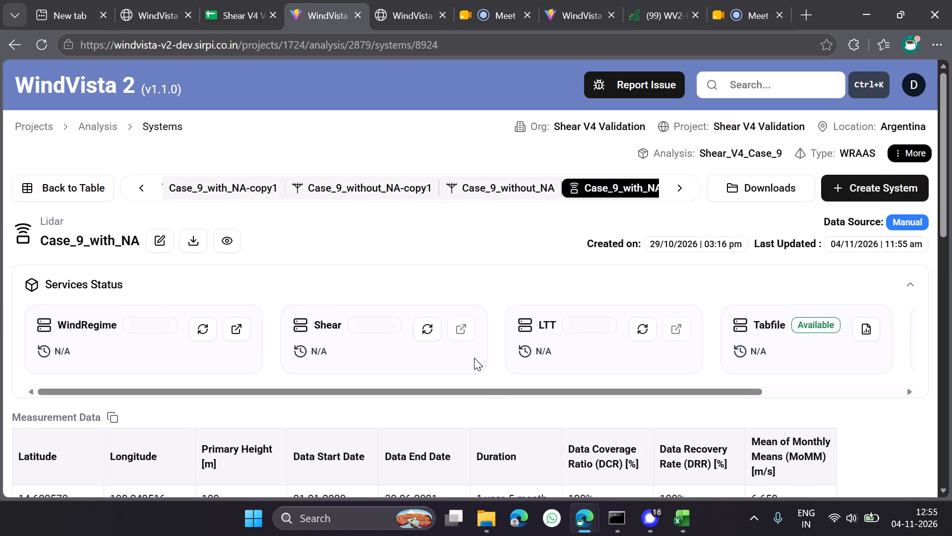
pyautogui.click(456, 329)
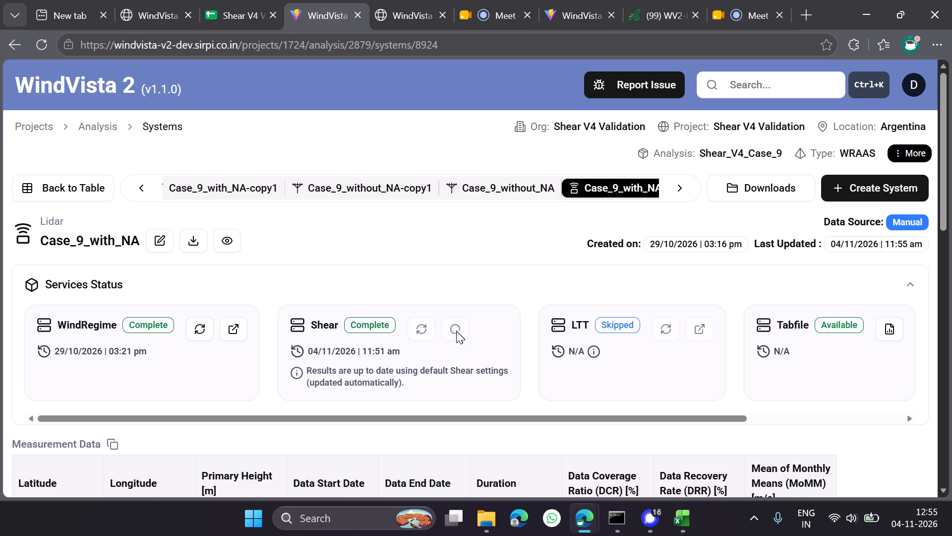
pyautogui.click(689, 527)
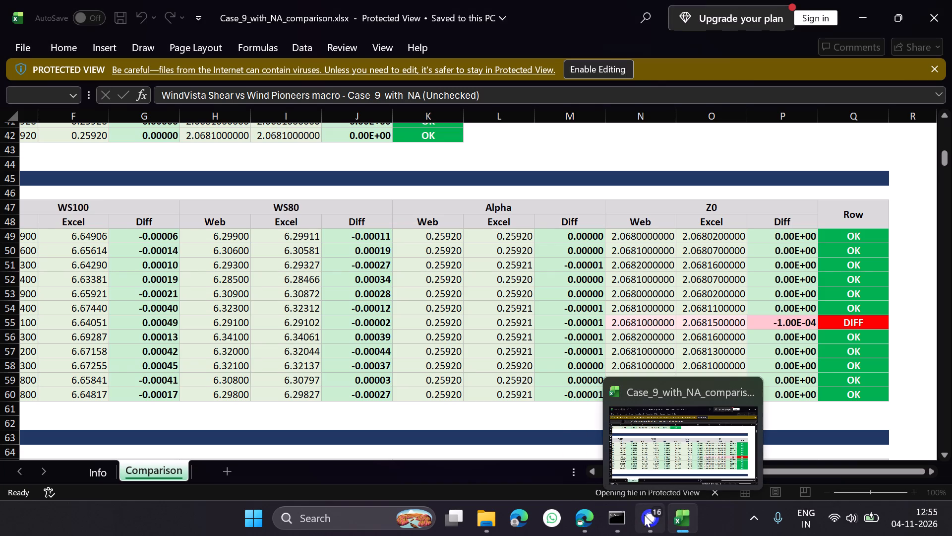
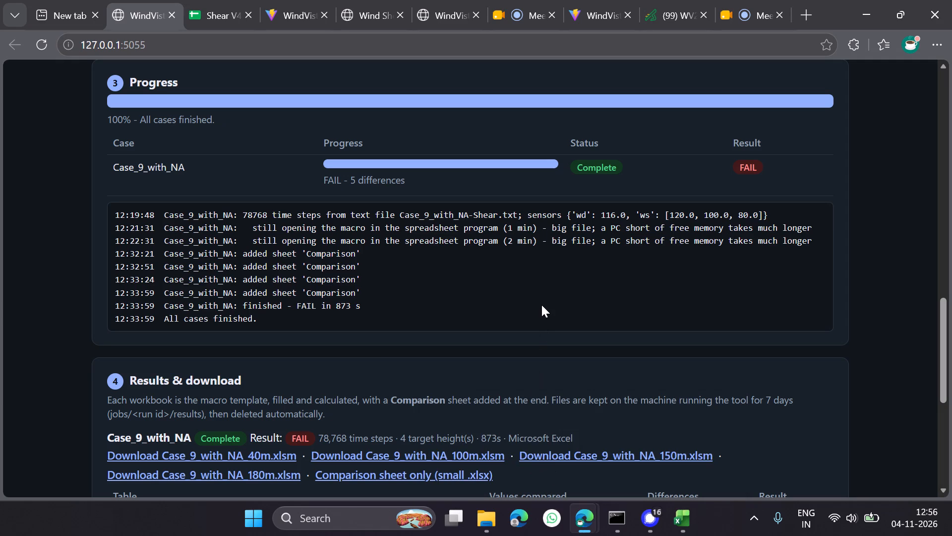
pyautogui.scroll(-6, 541, 305)
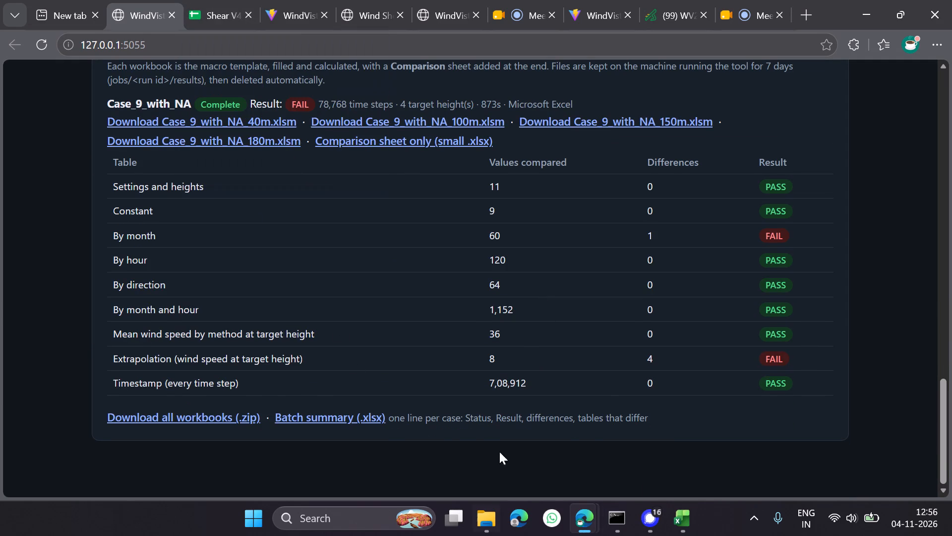
# Switch to File Explorer and open the Downloads folder.
pyautogui.click(492, 531)
pyautogui.click(72, 205)
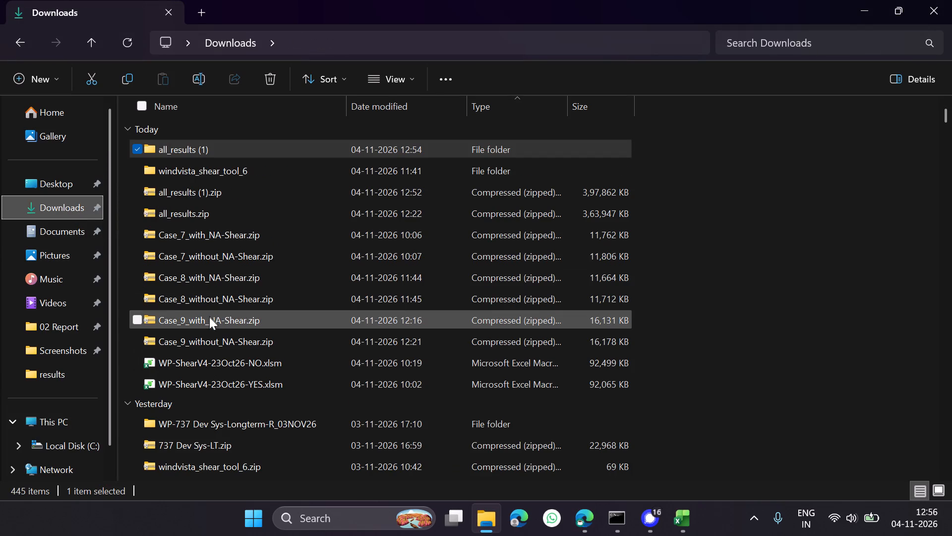
# Extract the Case_9_with_NA-Shear.zip archive into a Case_9_with_NA-Shear folder in Downloads.
pyautogui.doubleClick(209, 324)
pyautogui.click(22, 46)
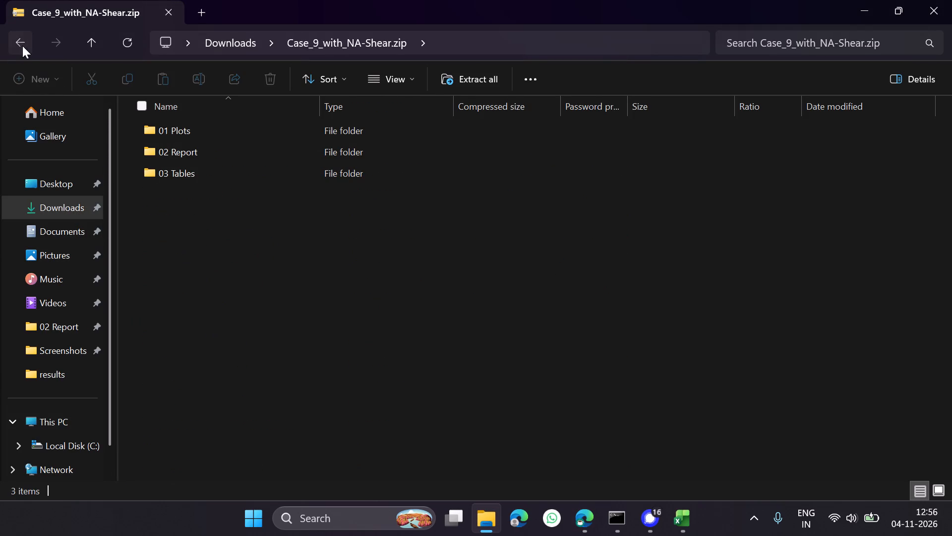
pyautogui.click(468, 77)
pyautogui.click(606, 421)
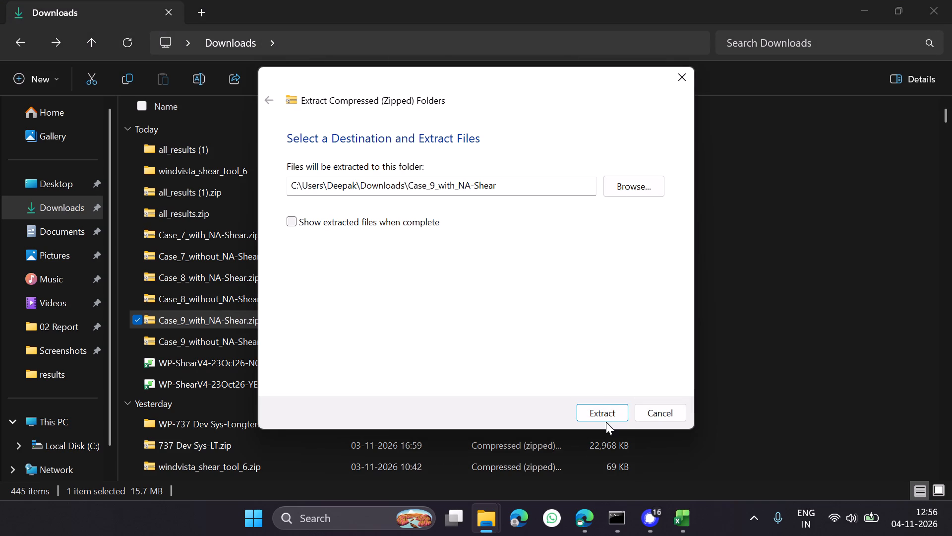
pyautogui.click(612, 412)
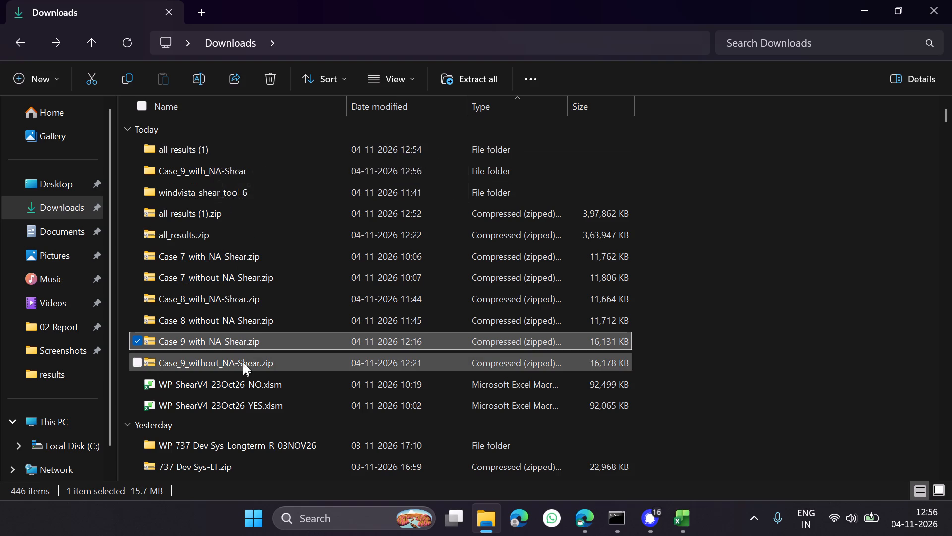
# Browse the extracted Case_9_with_NA-Shear folder, go to its 03 Tables subfolder and open the first item there.
pyautogui.doubleClick(226, 173)
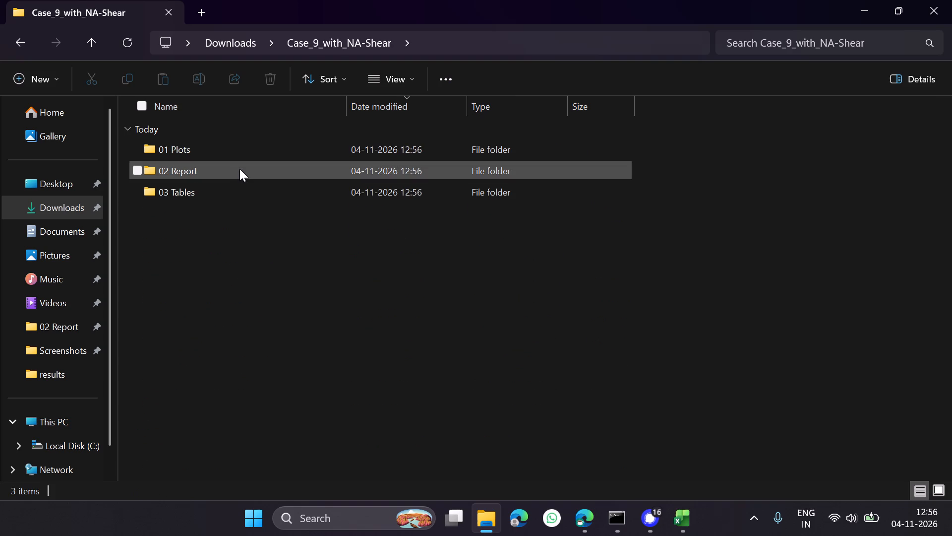
pyautogui.click(239, 168)
pyautogui.doubleClick(239, 146)
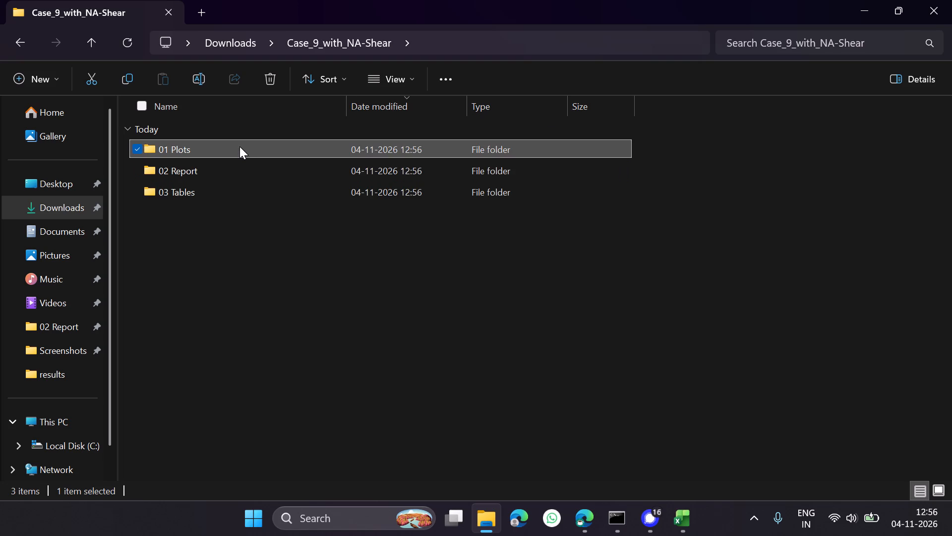
pyautogui.click(19, 44)
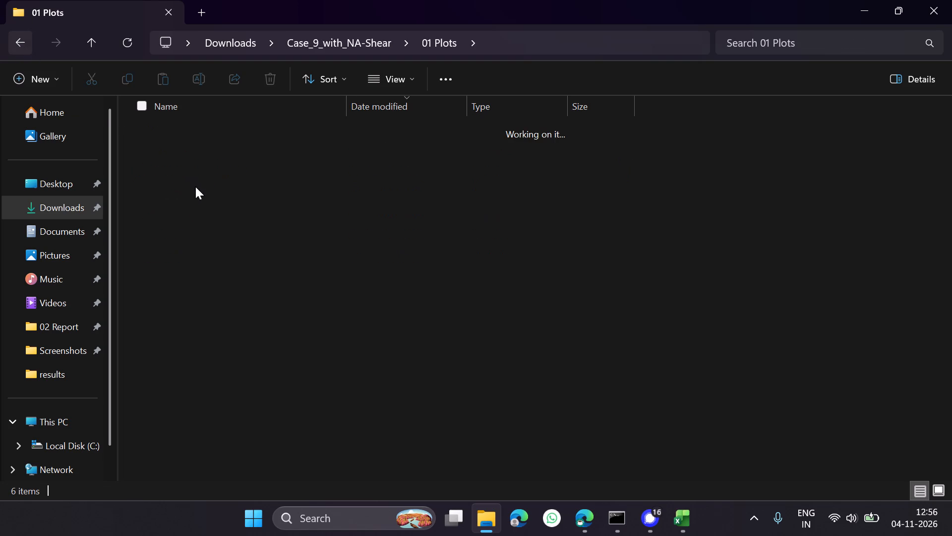
pyautogui.doubleClick(196, 187)
pyautogui.doubleClick(220, 151)
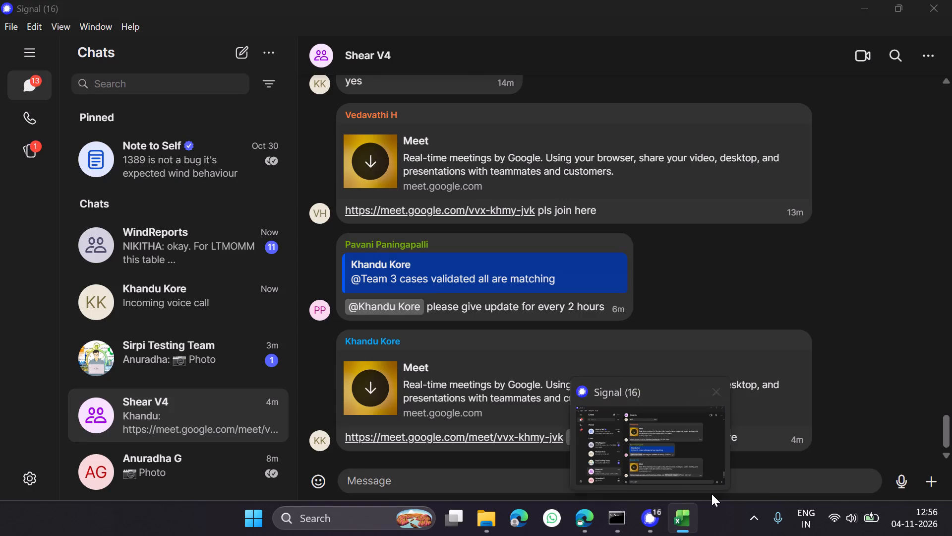
# Switch to Excel, cancel the pending Protected View file opening and close the comparison workbook's window.
pyautogui.click(543, 488)
pyautogui.click(715, 493)
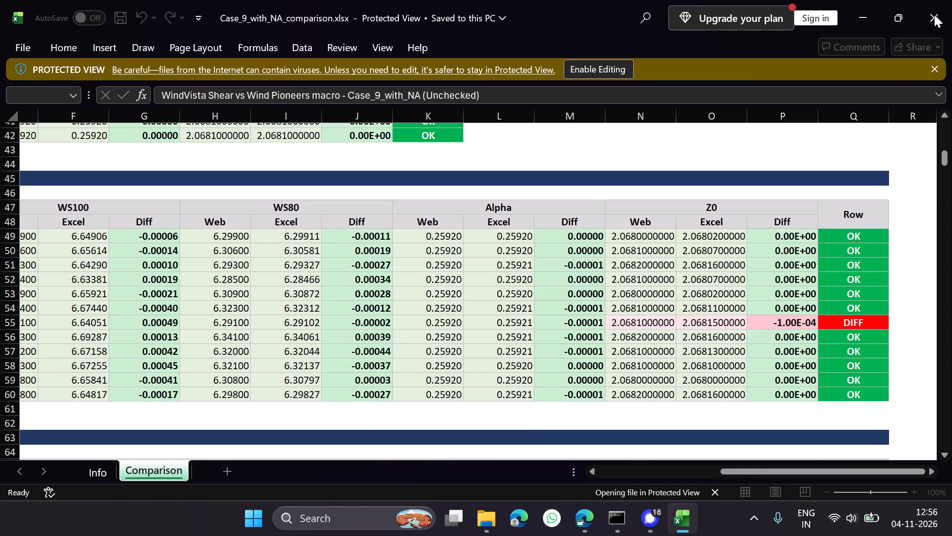
pyautogui.rightClick(703, 519)
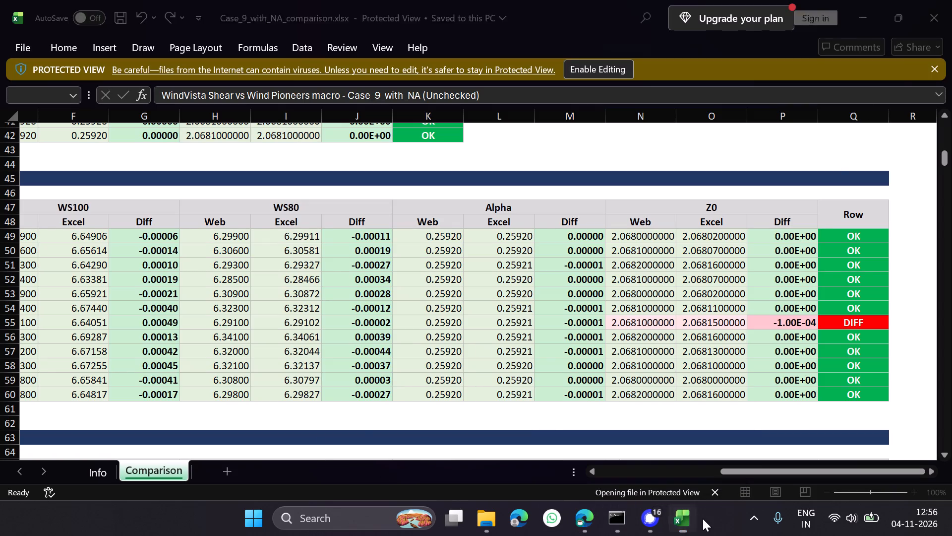
pyautogui.rightClick(686, 525)
pyautogui.rightClick(679, 512)
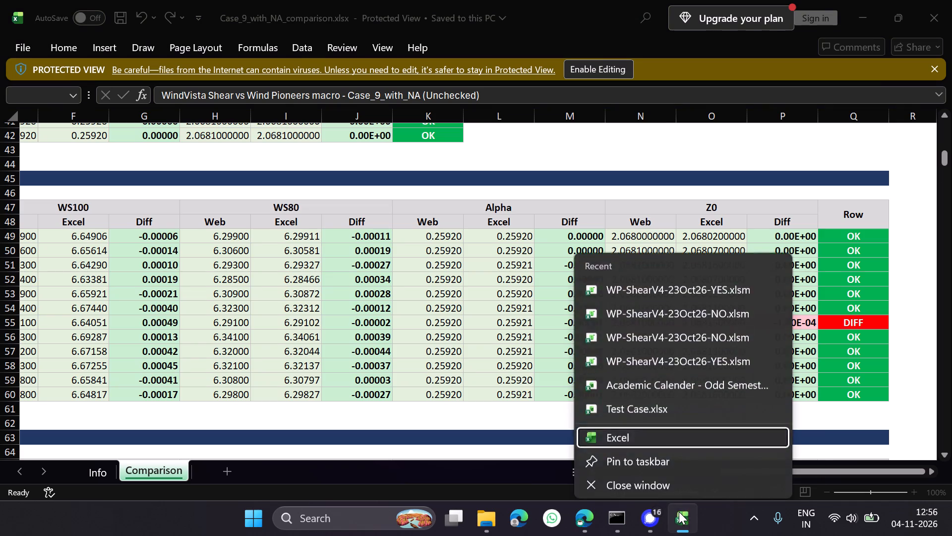
pyautogui.rightClick(679, 512)
pyautogui.click(651, 473)
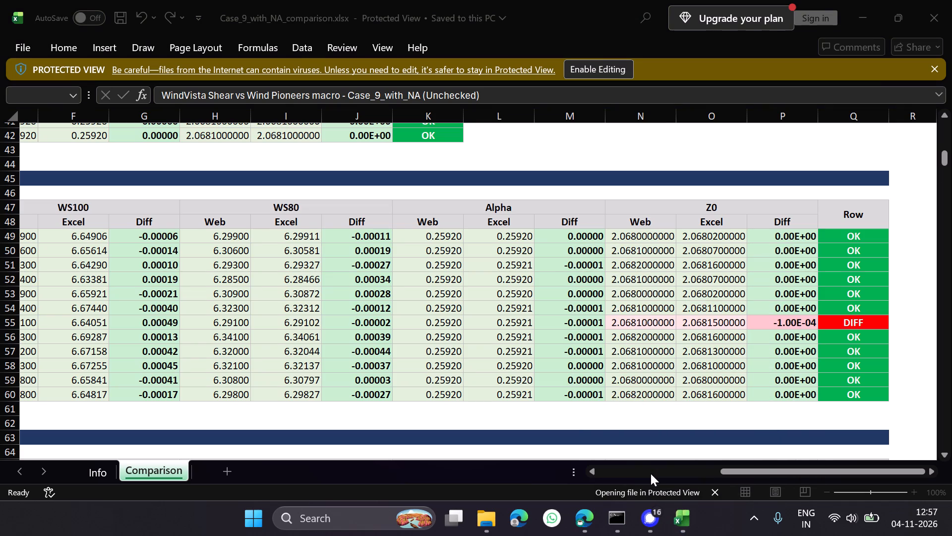
pyautogui.rightClick(687, 527)
pyautogui.click(697, 477)
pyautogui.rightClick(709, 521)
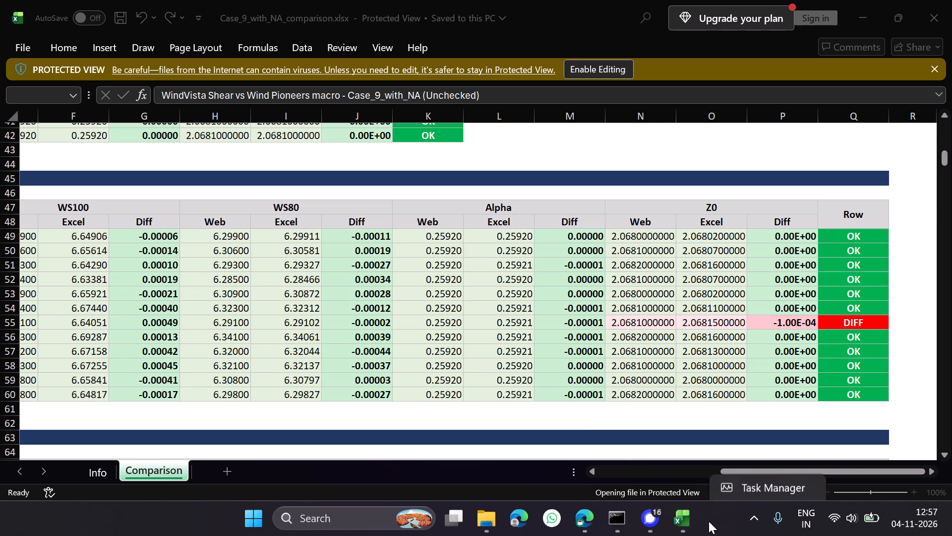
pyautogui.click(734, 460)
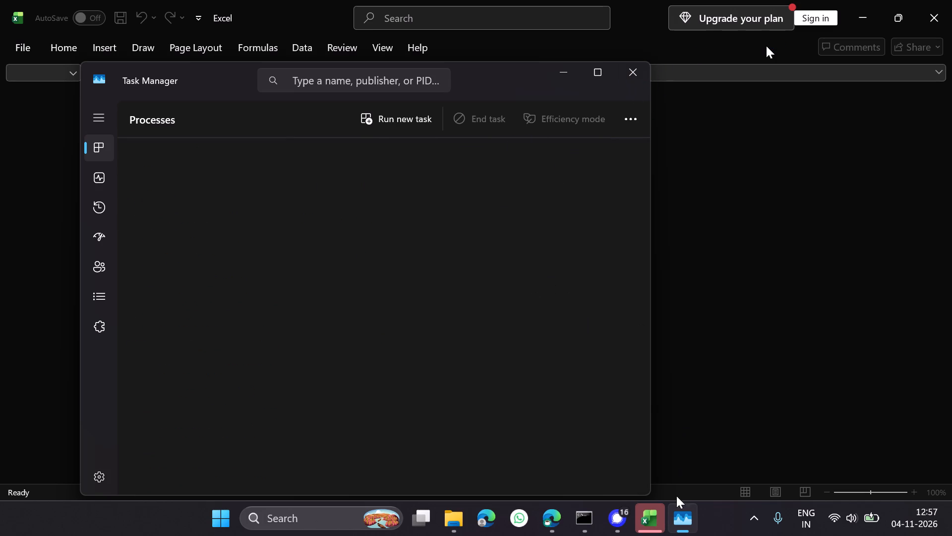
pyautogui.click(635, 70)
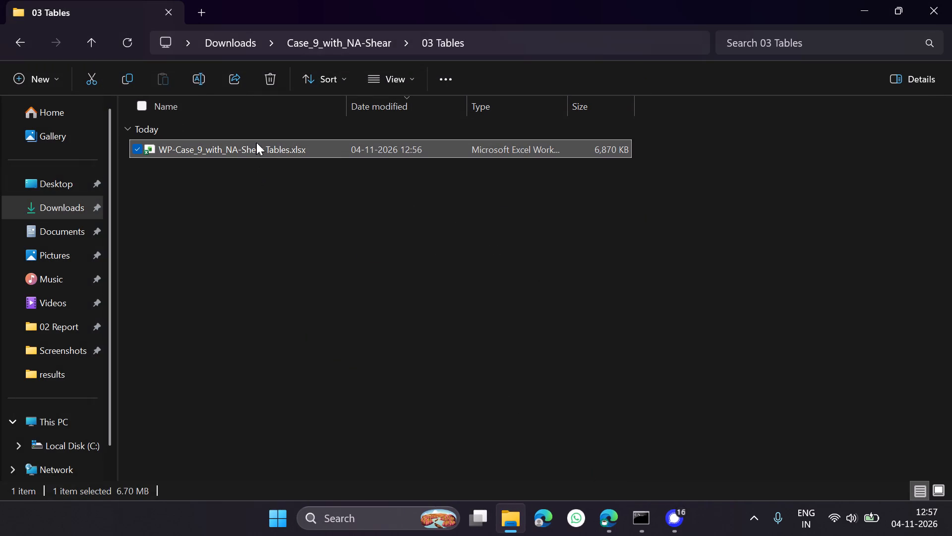
# Open the WP-Case_9_with_NA-Shear Tables.xlsx workbook from the 03 Tables folder.
pyautogui.rightClick(250, 186)
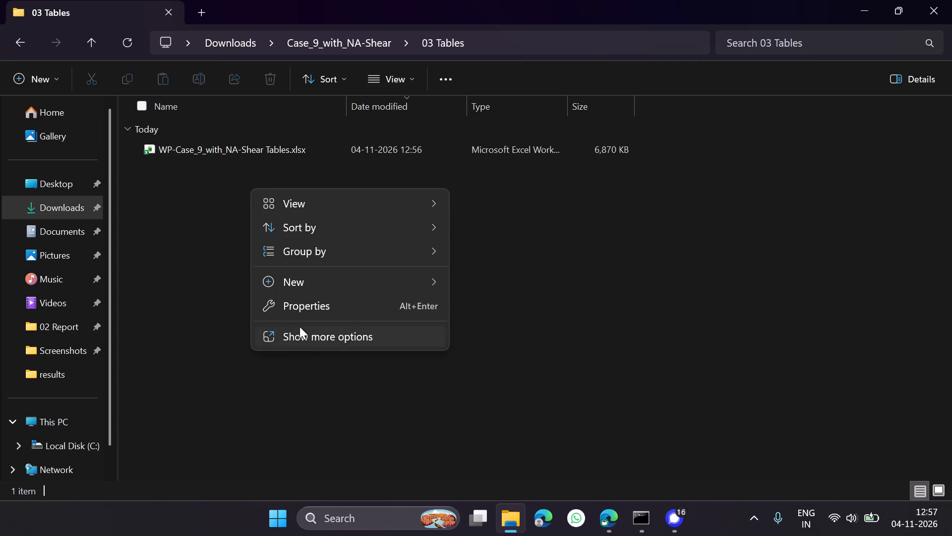
pyautogui.click(299, 327)
pyautogui.click(321, 249)
pyautogui.doubleClick(332, 145)
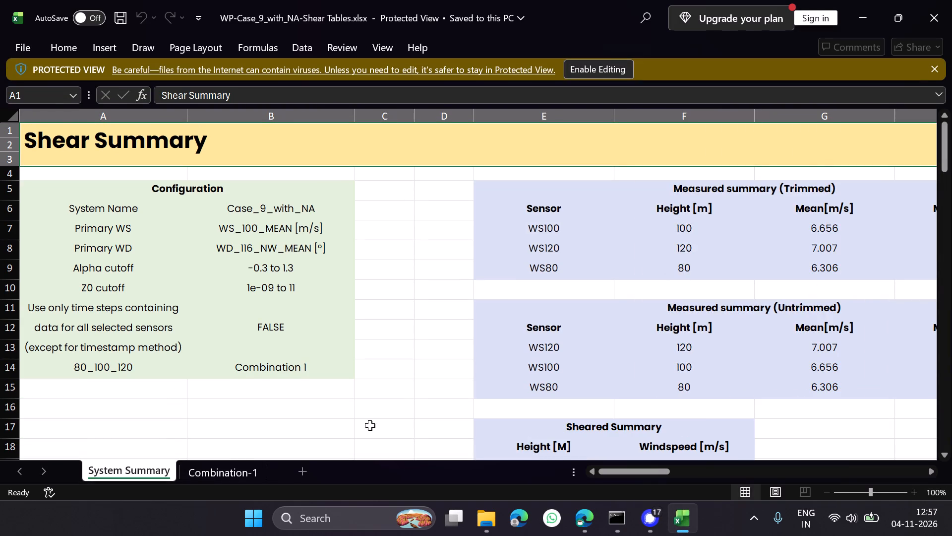
# Examine the By Month table on the Combination-1 sheet at 70% zoom, across to its Z0 column.
pyautogui.click(219, 473)
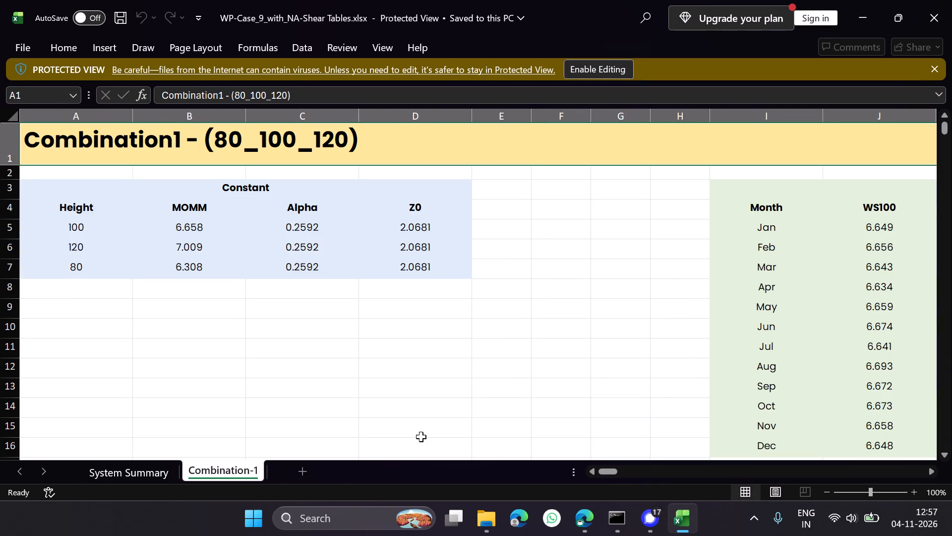
pyautogui.tripleClick(826, 494)
pyautogui.doubleClick(826, 494)
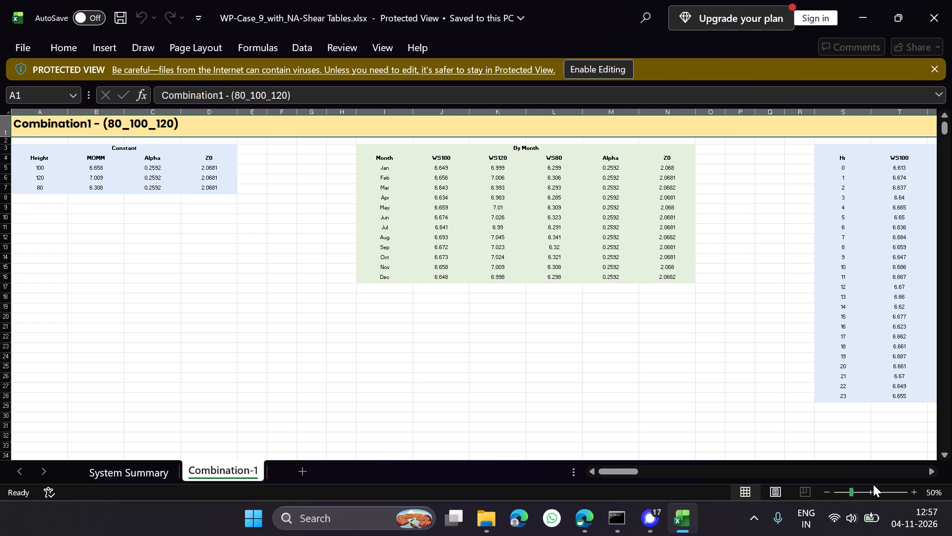
pyautogui.doubleClick(912, 490)
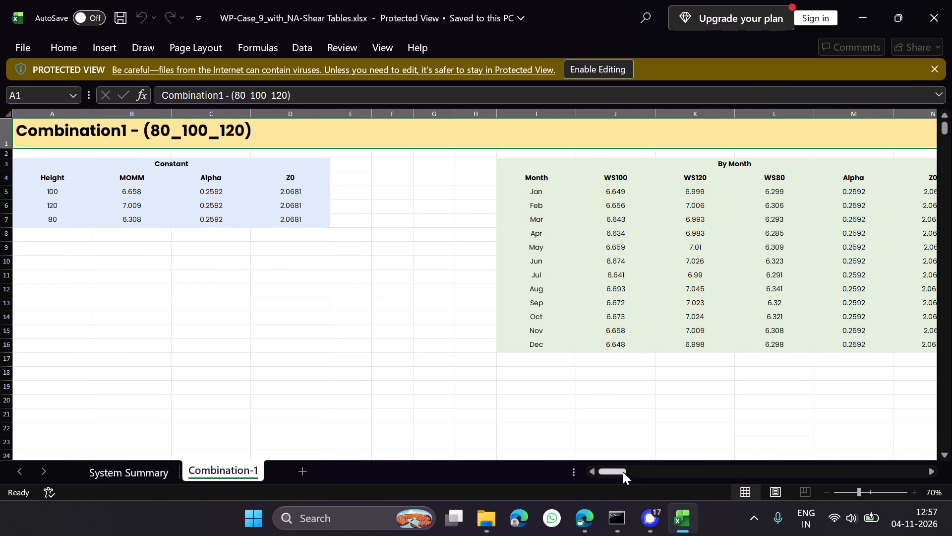
pyautogui.moveTo(623, 472); pyautogui.dragTo(630, 469)
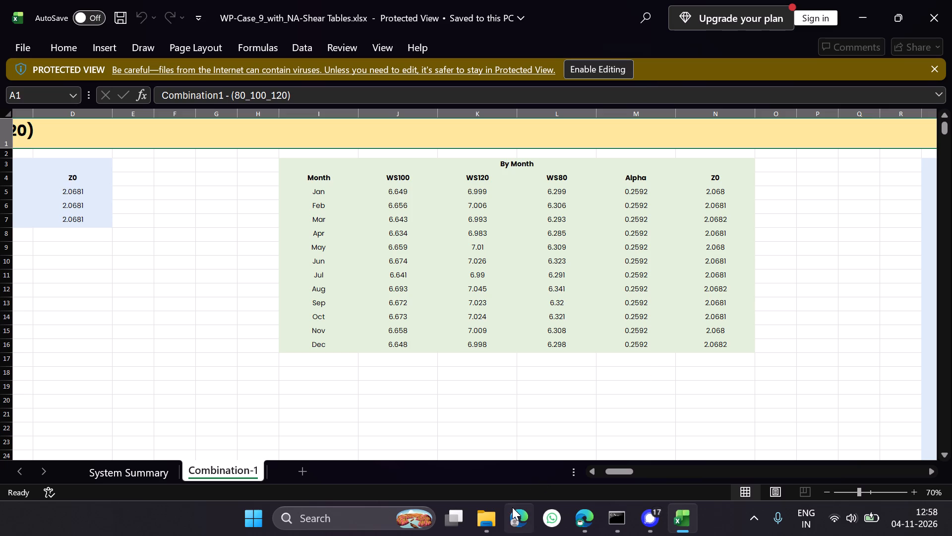
# Switch to File Explorer and reopen the Case_9_with_NA_comparison.xlsx workbook from the all_results (1) folder in Downloads.
pyautogui.click(480, 432)
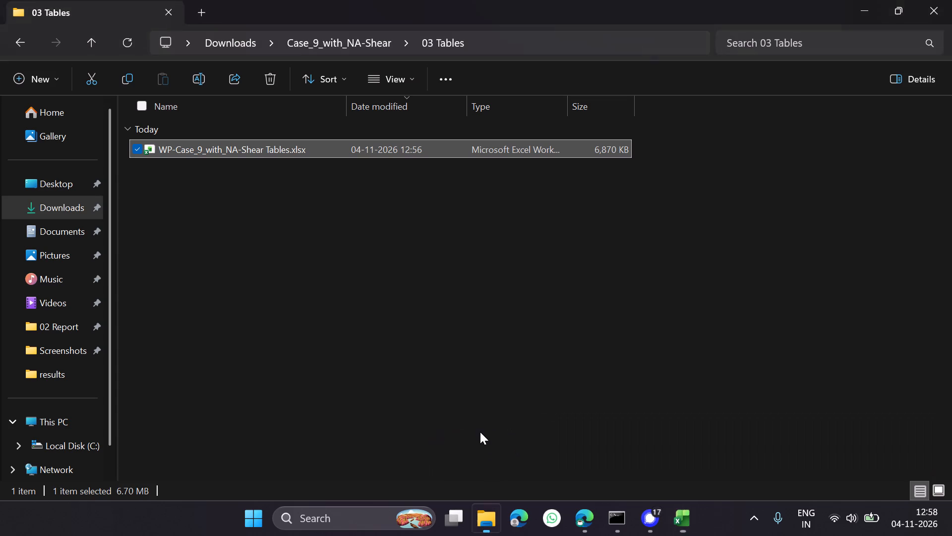
pyautogui.click(52, 203)
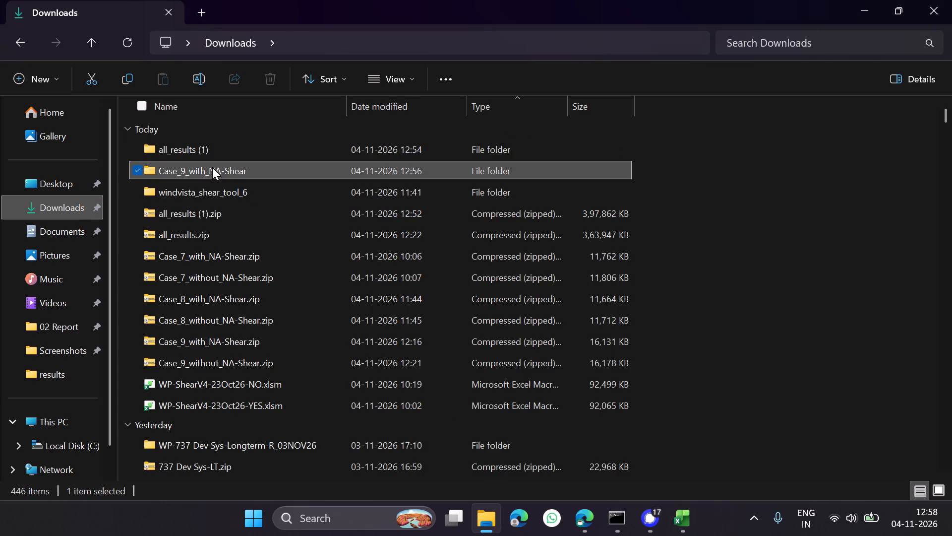
pyautogui.doubleClick(216, 149)
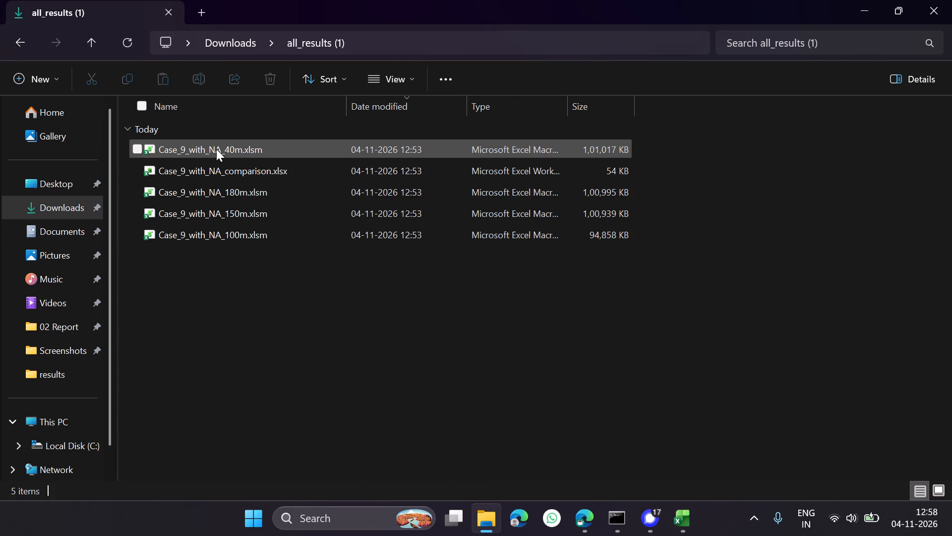
pyautogui.doubleClick(211, 167)
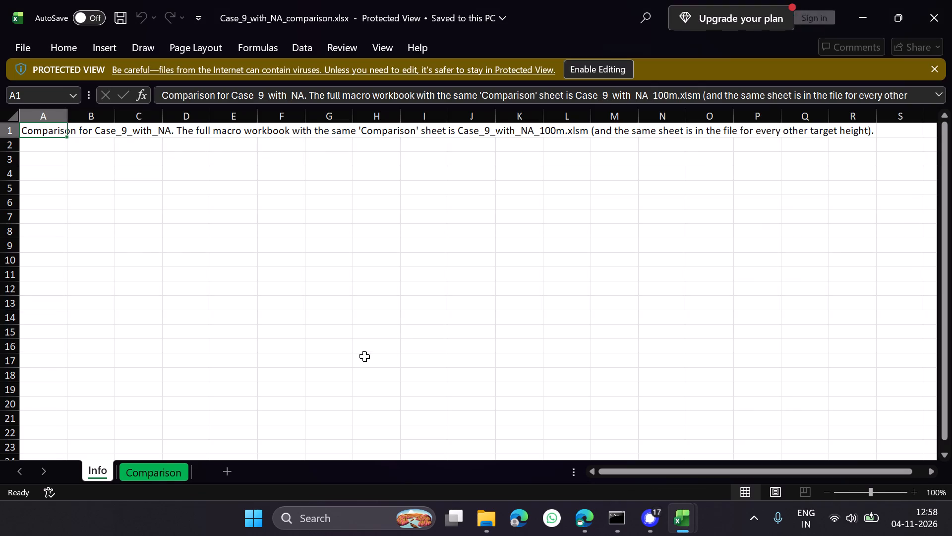
# Examine the Comparison sheet's By month table across to its Z0 and Row columns for the differing row.
pyautogui.click(163, 477)
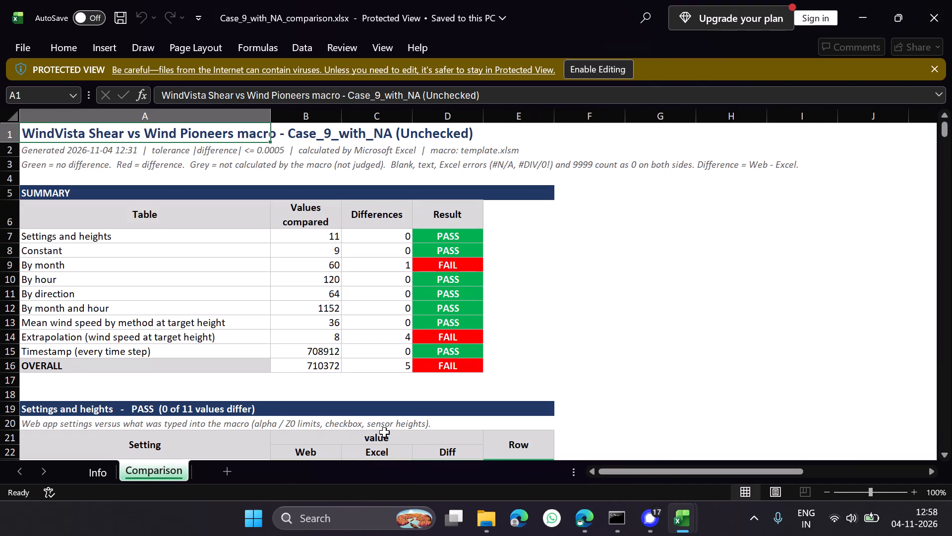
pyautogui.scroll(-6, 515, 356)
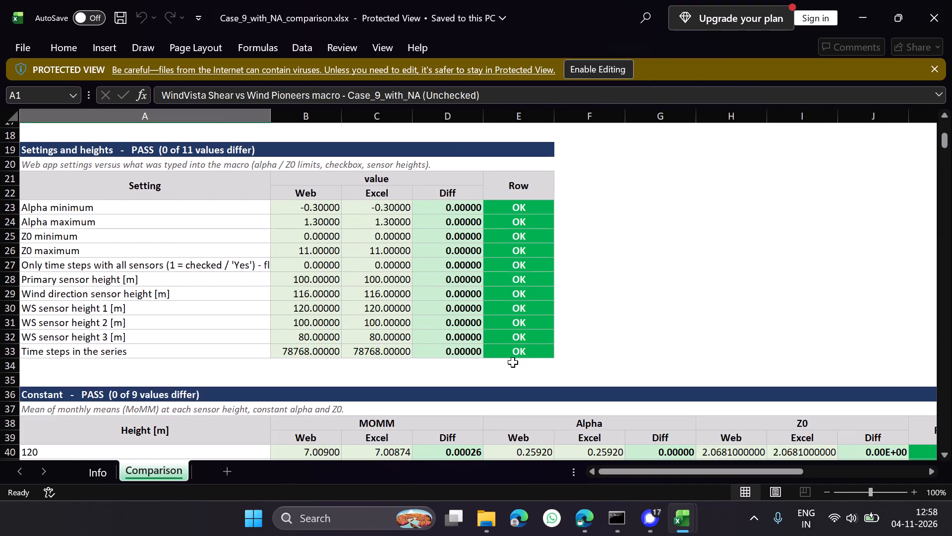
pyautogui.scroll(-9, 513, 362)
pyautogui.scroll(1, 513, 362)
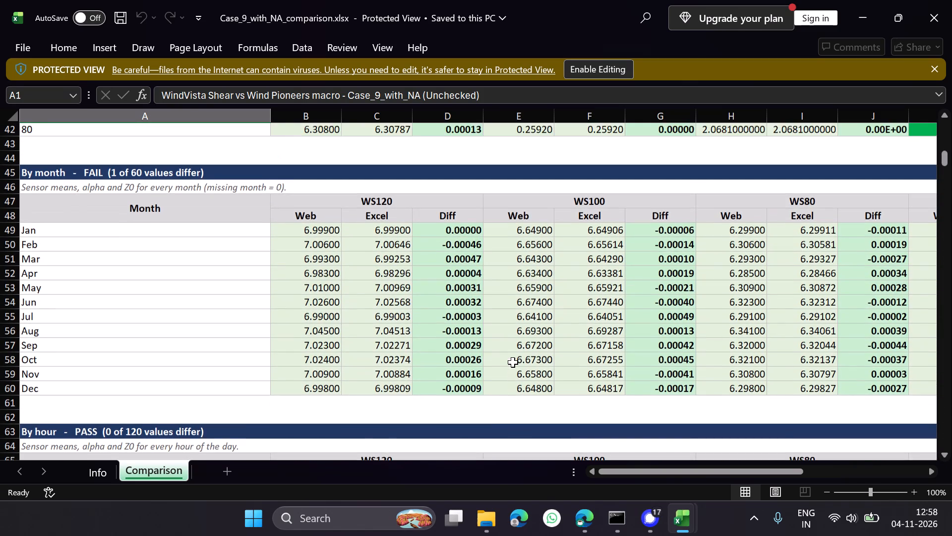
pyautogui.moveTo(634, 472); pyautogui.dragTo(743, 463)
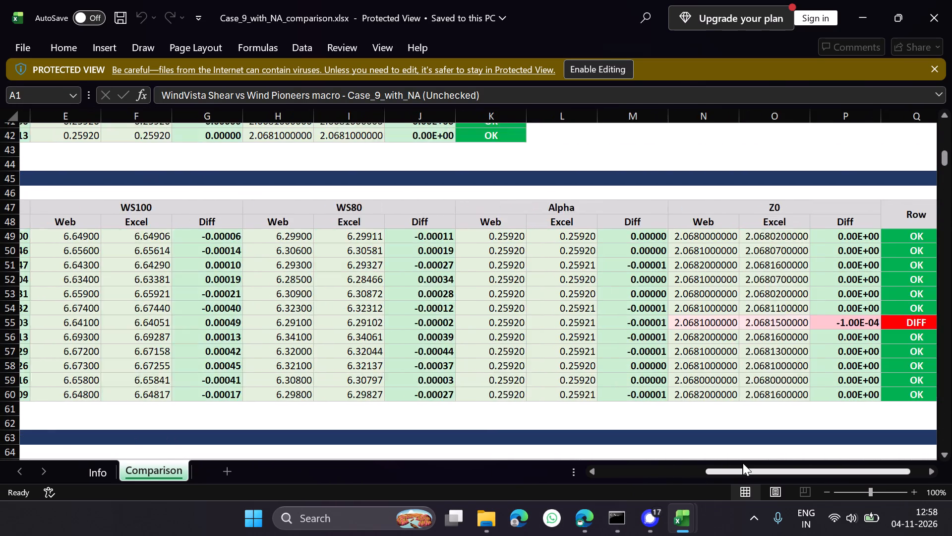
pyautogui.moveTo(743, 463); pyautogui.dragTo(776, 459)
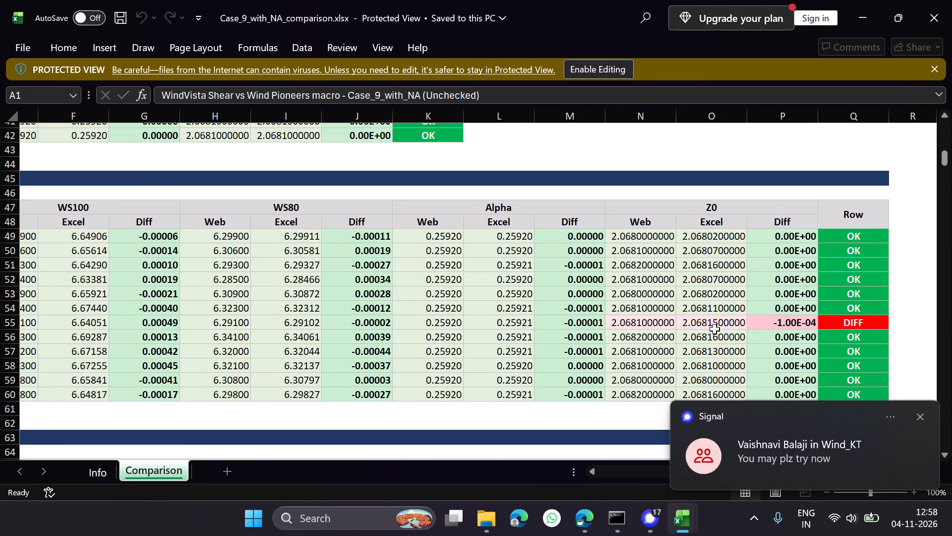
# Compare the comparison workbook's By month values with the By Month table in the Shear Tables workbook, matching the differing Z0 row to its month.
pyautogui.click(916, 412)
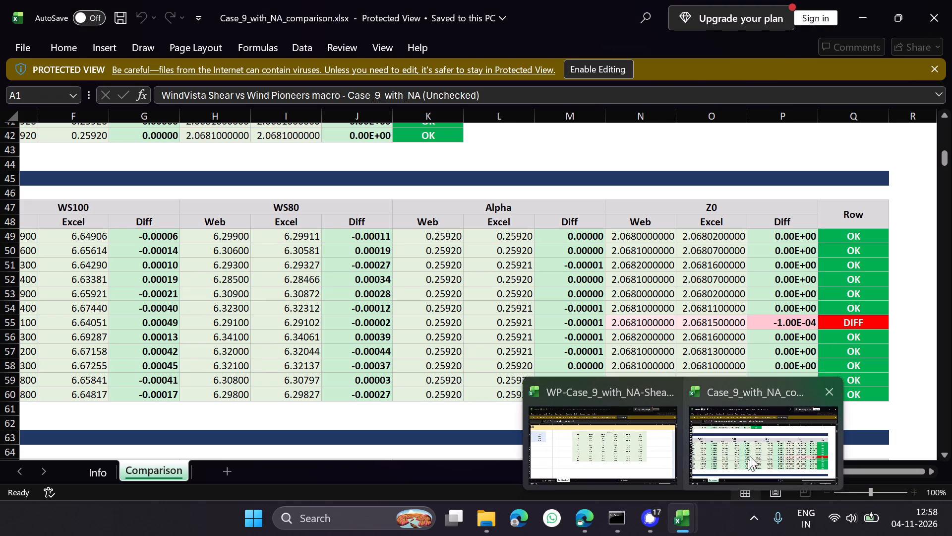
pyautogui.click(613, 440)
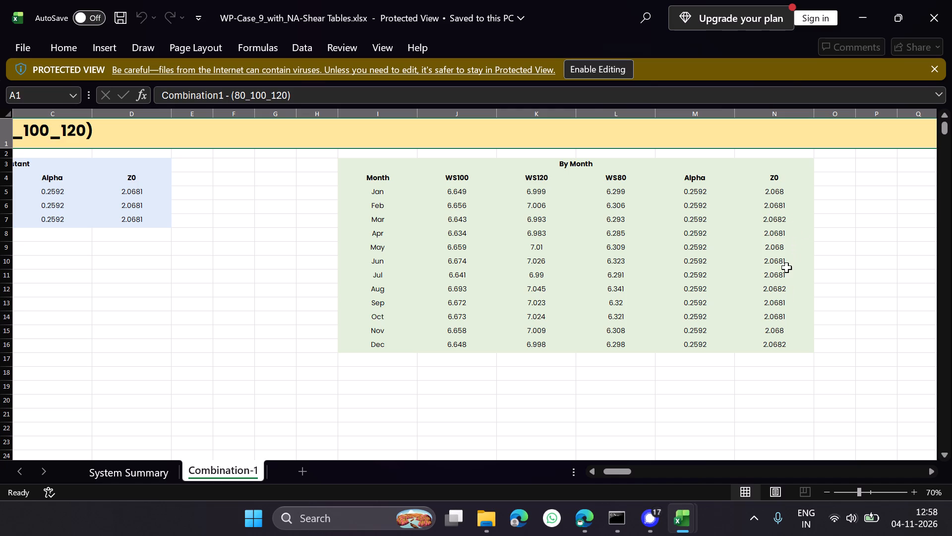
pyautogui.click(747, 448)
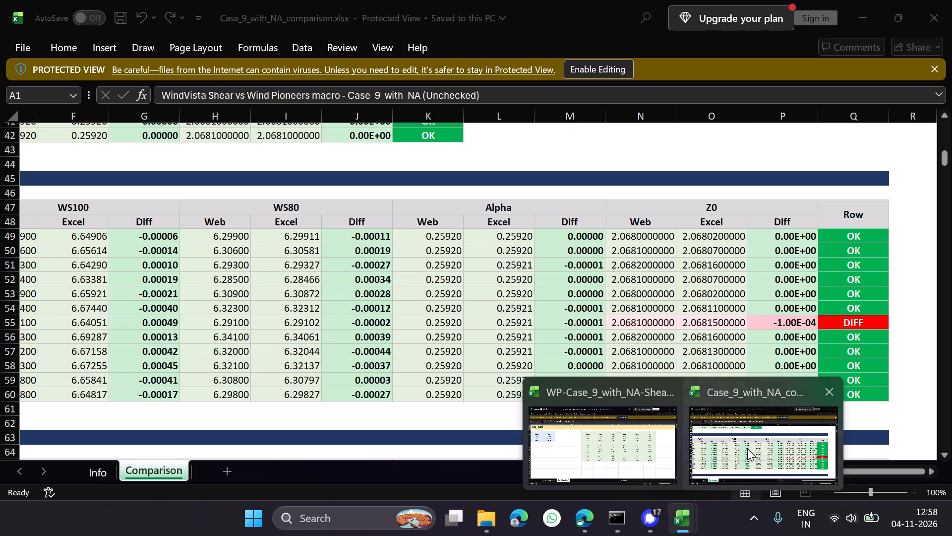
pyautogui.moveTo(731, 471); pyautogui.dragTo(731, 472)
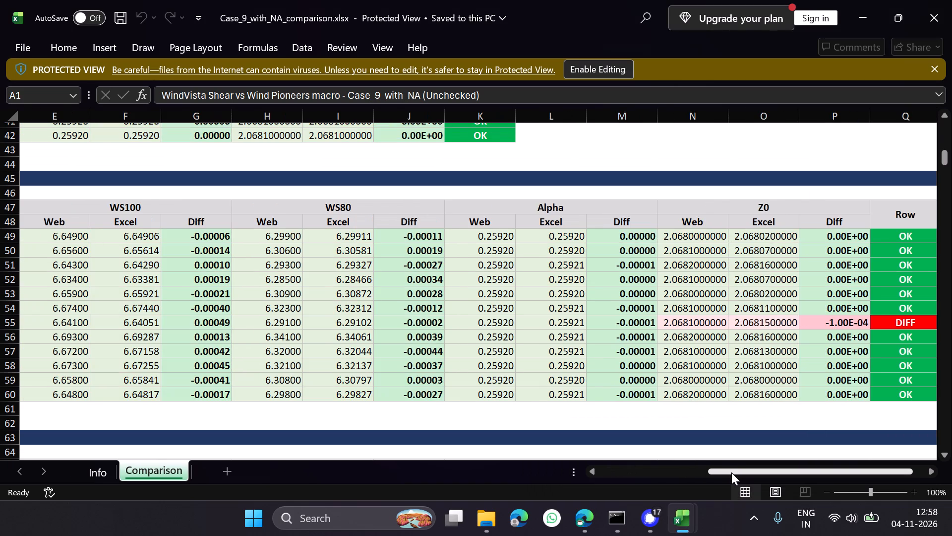
pyautogui.moveTo(731, 472); pyautogui.dragTo(613, 479)
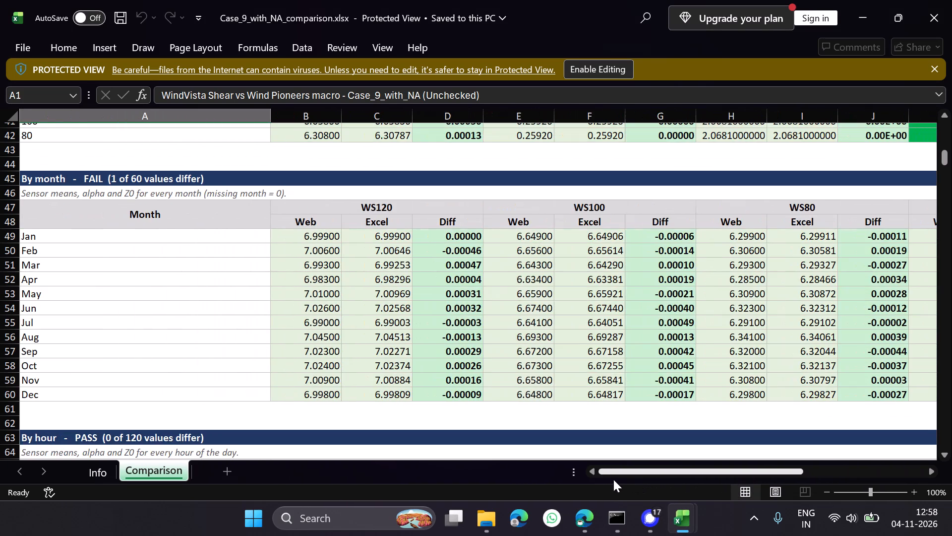
pyautogui.moveTo(613, 479); pyautogui.dragTo(692, 476)
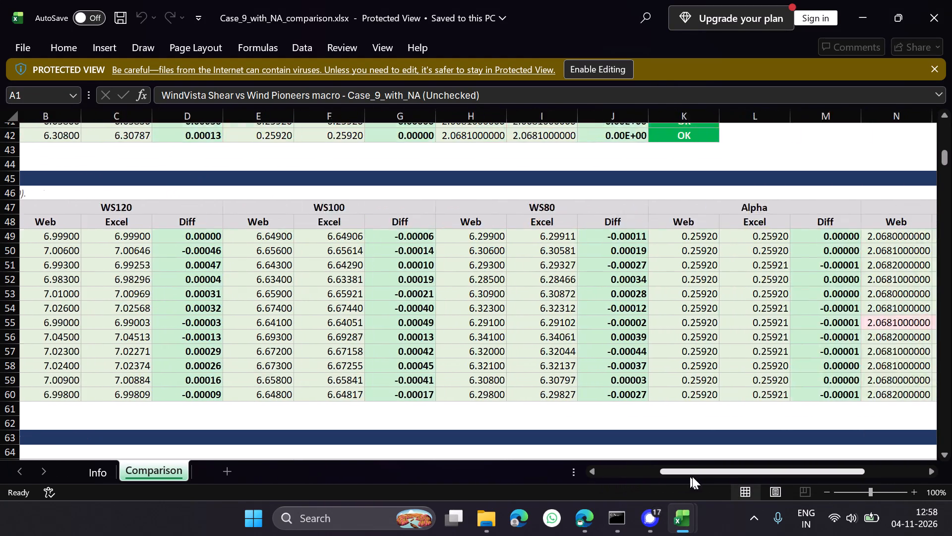
pyautogui.moveTo(692, 476); pyautogui.dragTo(782, 473)
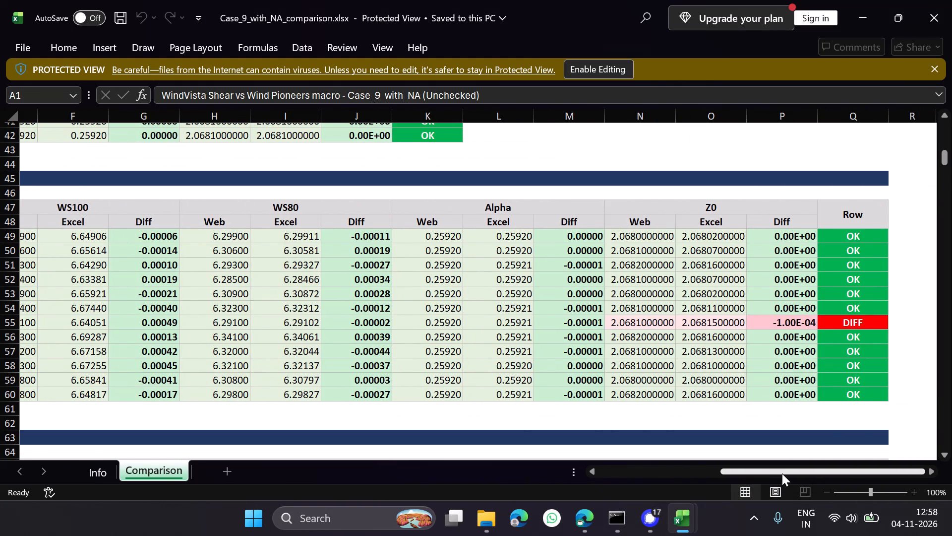
pyautogui.moveTo(782, 473); pyautogui.dragTo(732, 476)
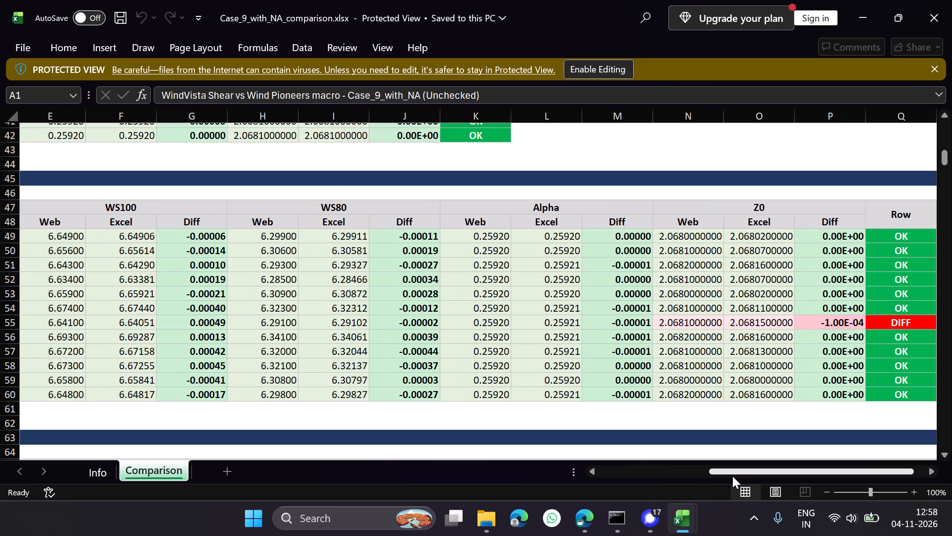
pyautogui.moveTo(732, 476); pyautogui.dragTo(548, 485)
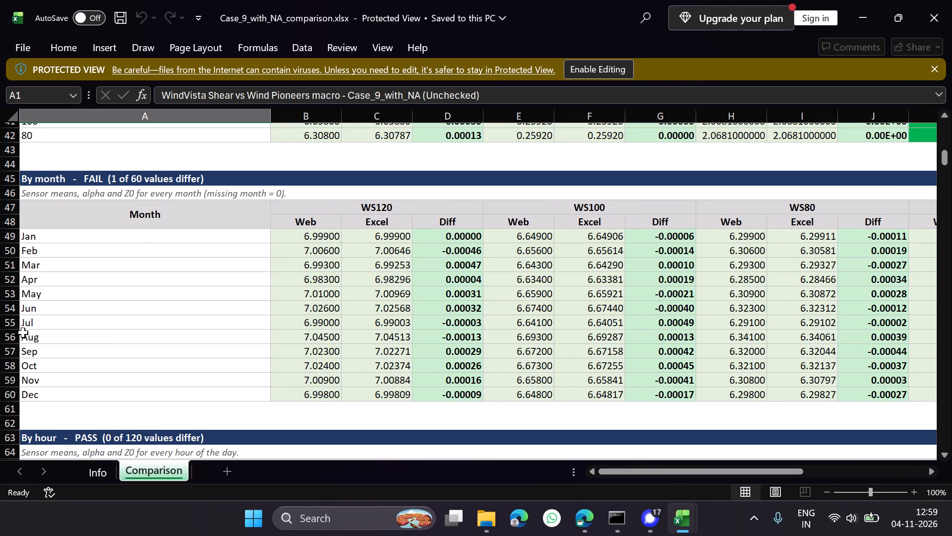
# Arrange the Case_9_with_NA comparison workbook and the WP-Case_9_with_NA Shear Tables workbook side by side.
pyautogui.moveTo(716, 470); pyautogui.dragTo(768, 469)
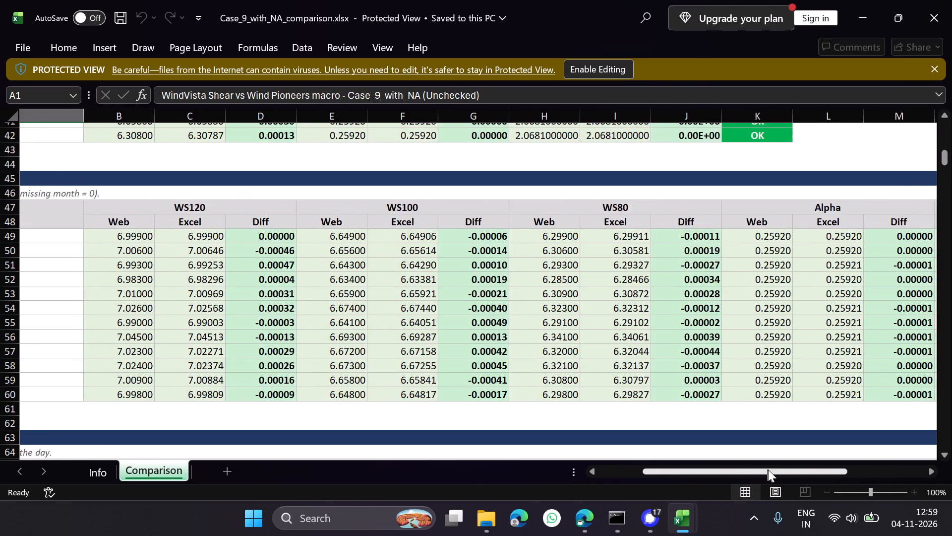
pyautogui.moveTo(768, 469); pyautogui.dragTo(643, 464)
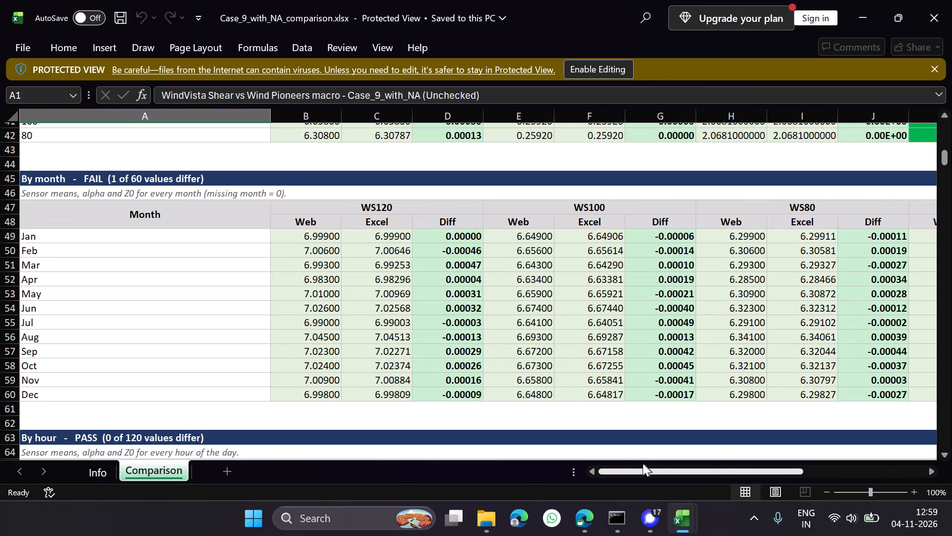
pyautogui.moveTo(643, 464); pyautogui.dragTo(629, 464)
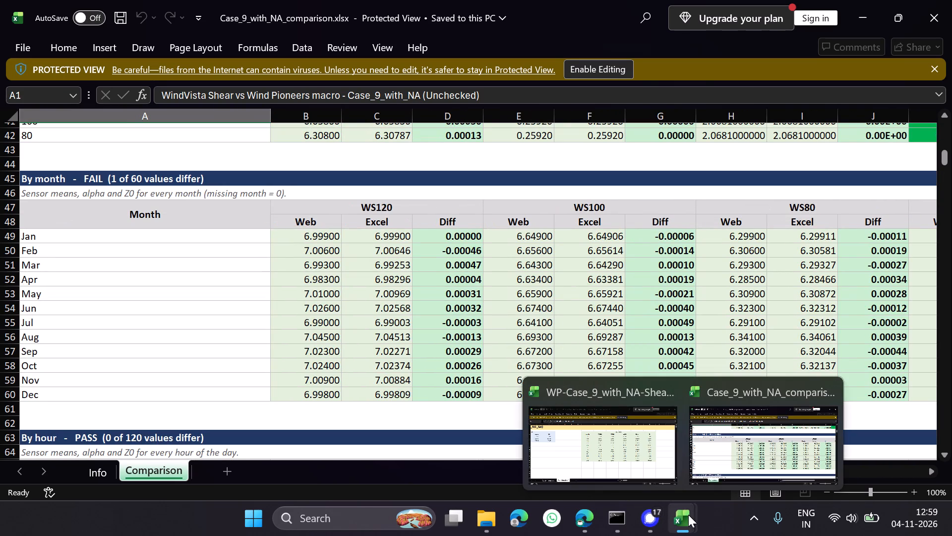
pyautogui.moveTo(584, 14); pyautogui.dragTo(541, 31)
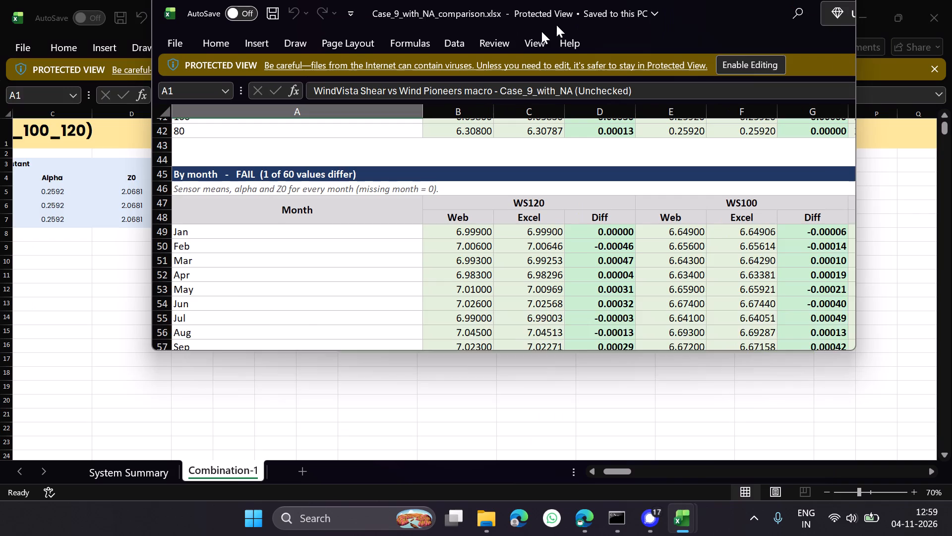
pyautogui.moveTo(541, 31); pyautogui.dragTo(284, 50)
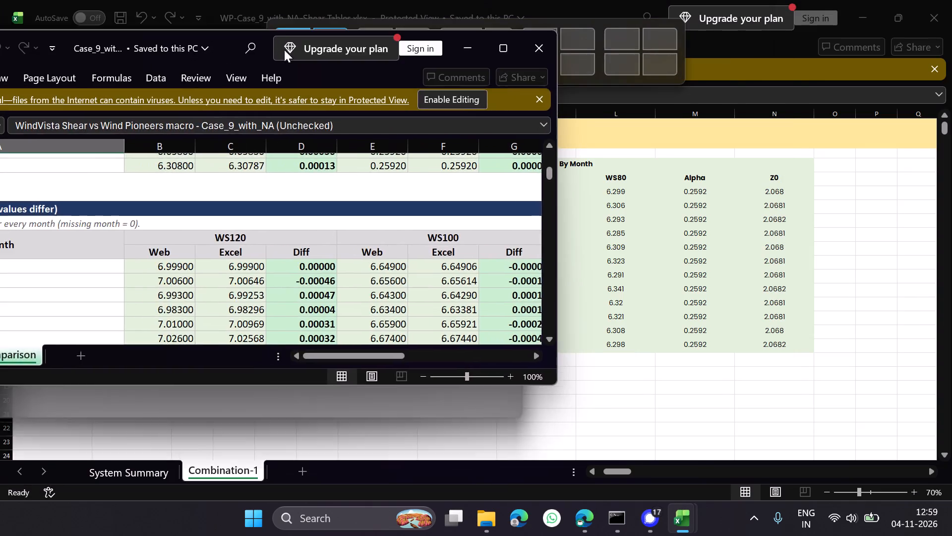
pyautogui.moveTo(284, 50); pyautogui.dragTo(285, 49)
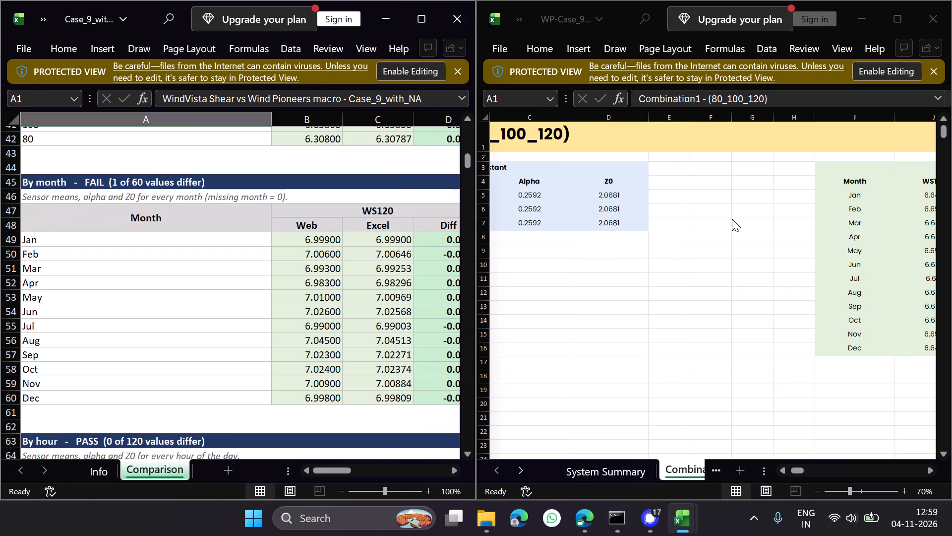
# Compare the By month Z0 columns of the two workbooks, inspecting cell N10 on the Combination-1 sheet for its stored precision.
pyautogui.moveTo(794, 470); pyautogui.dragTo(837, 467)
pyautogui.click(818, 467)
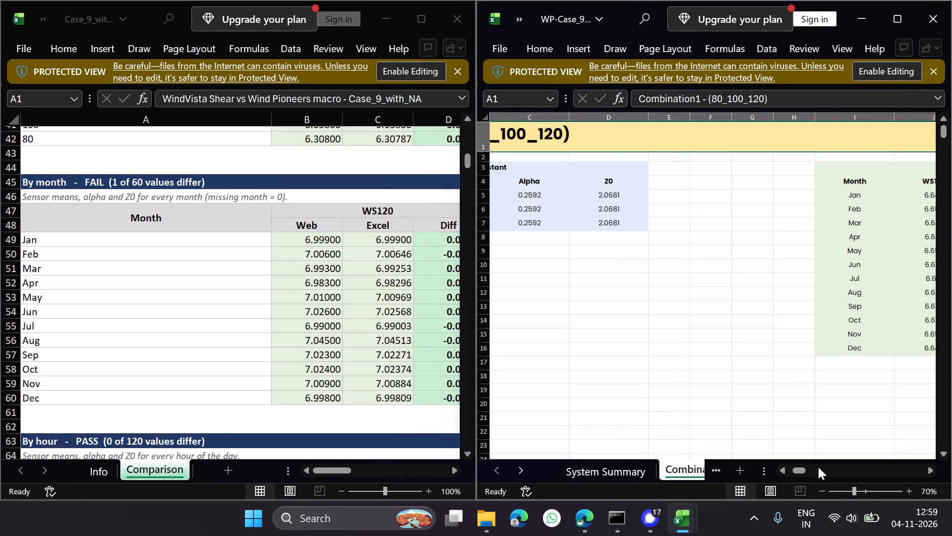
pyautogui.click(777, 468)
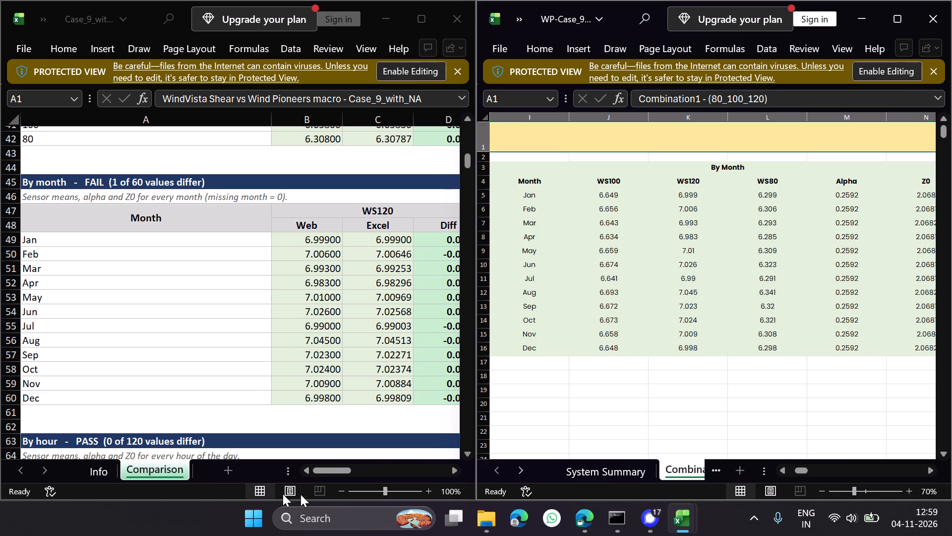
pyautogui.moveTo(340, 473); pyautogui.dragTo(365, 470)
pyautogui.moveTo(338, 472); pyautogui.dragTo(439, 472)
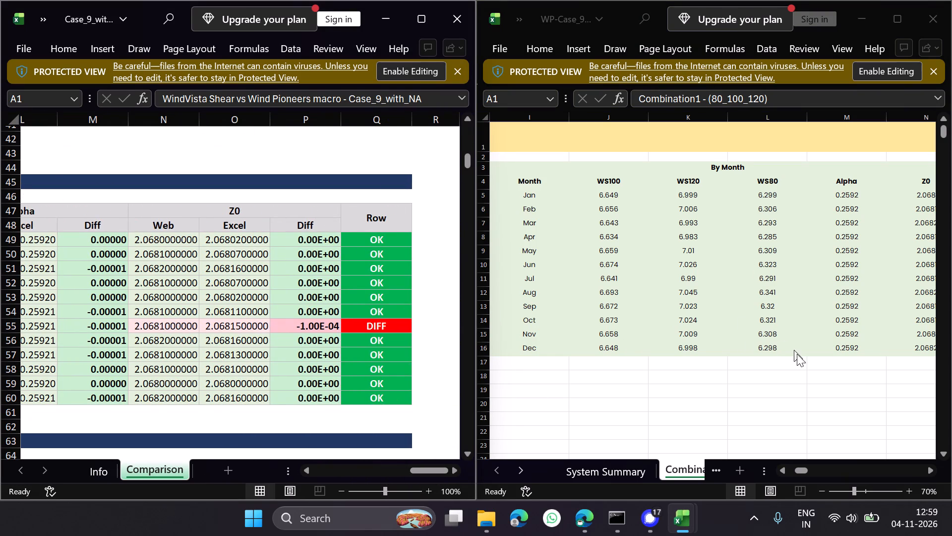
pyautogui.moveTo(802, 470); pyautogui.dragTo(804, 470)
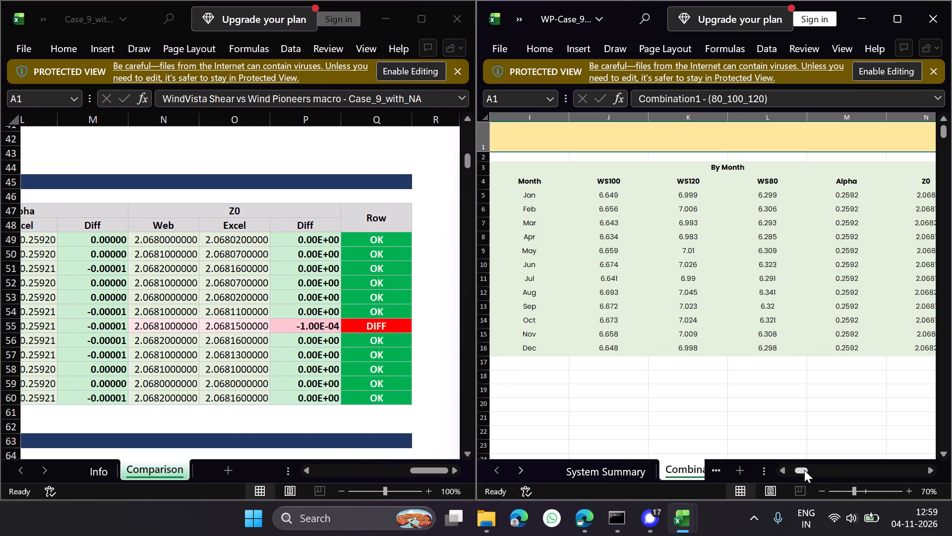
pyautogui.moveTo(804, 470); pyautogui.dragTo(810, 469)
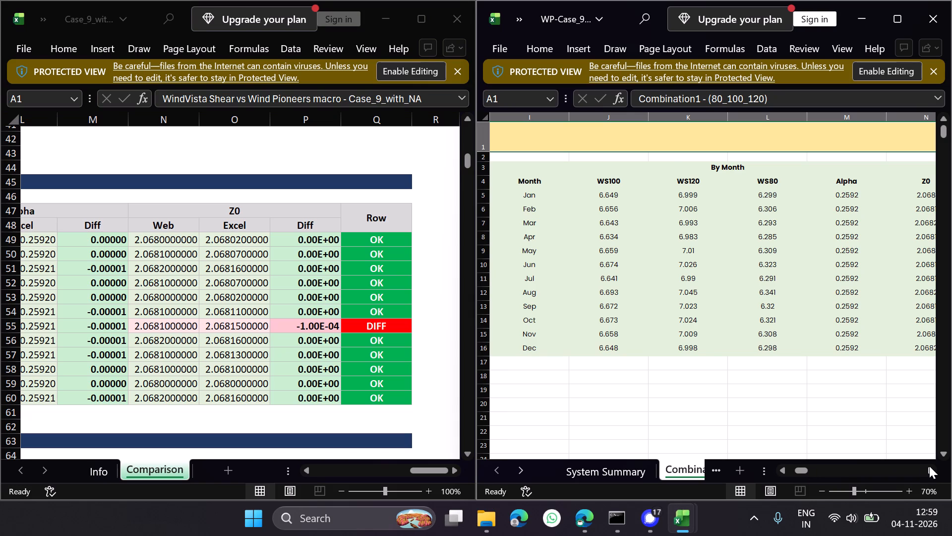
pyautogui.click(926, 466)
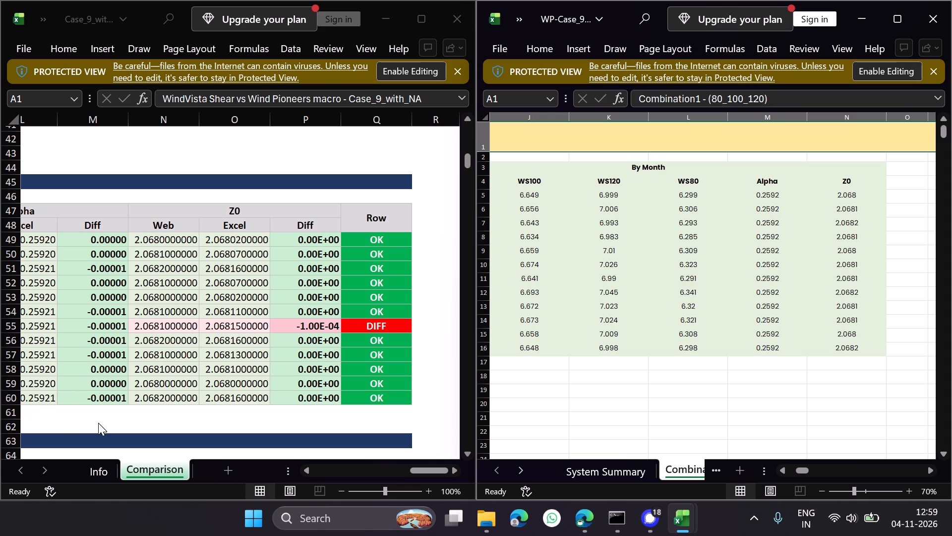
pyautogui.click(842, 266)
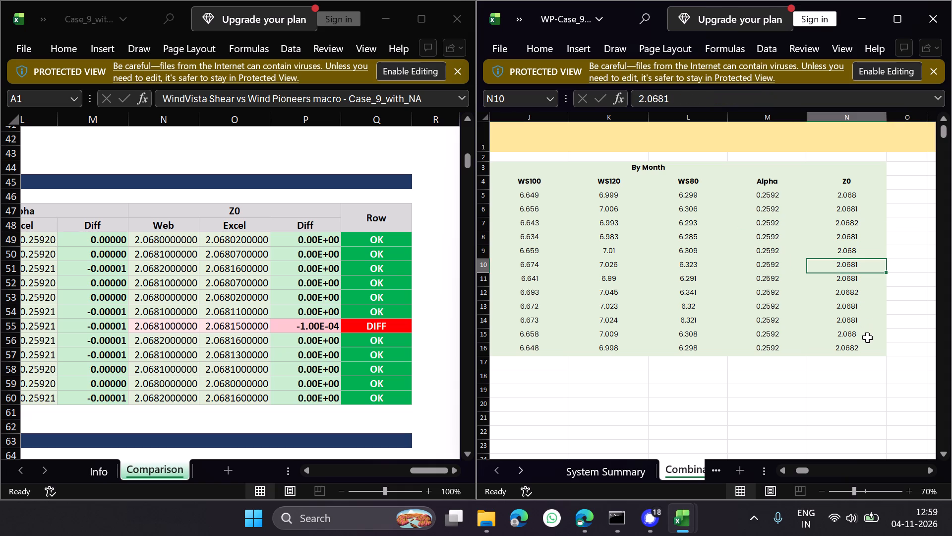
pyautogui.doubleClick(869, 263)
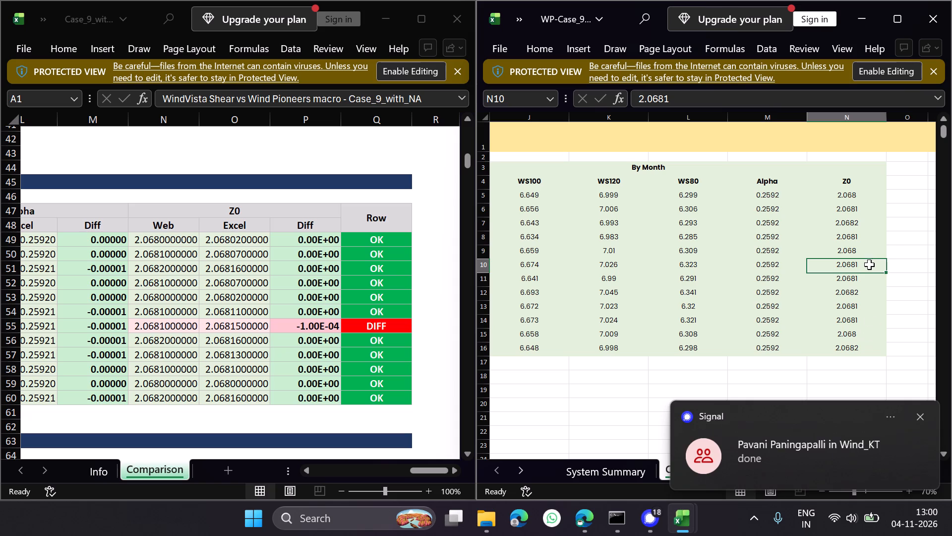
pyautogui.click(922, 420)
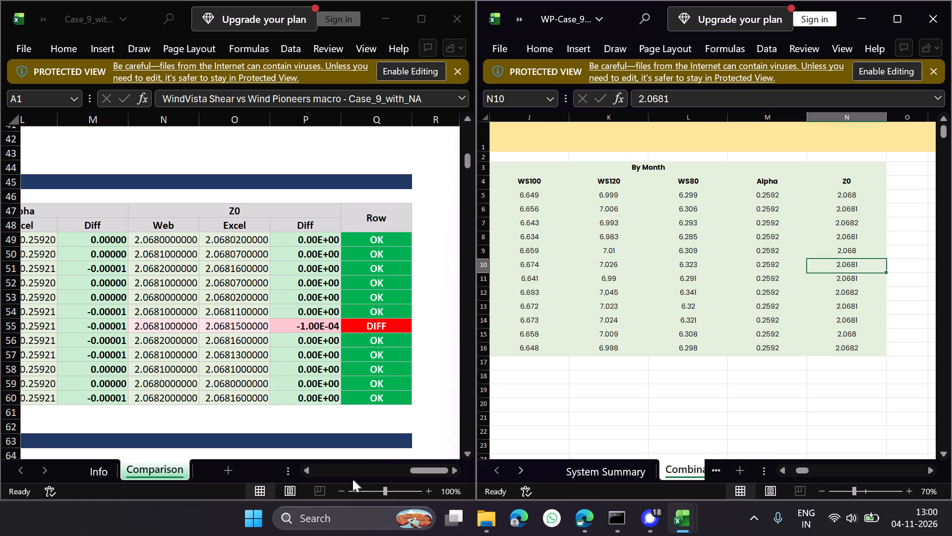
# Switch to File Explorer and open the Case_9_with_NA_180m.xlsm macro workbook from the all_results (1) folder.
pyautogui.click(490, 525)
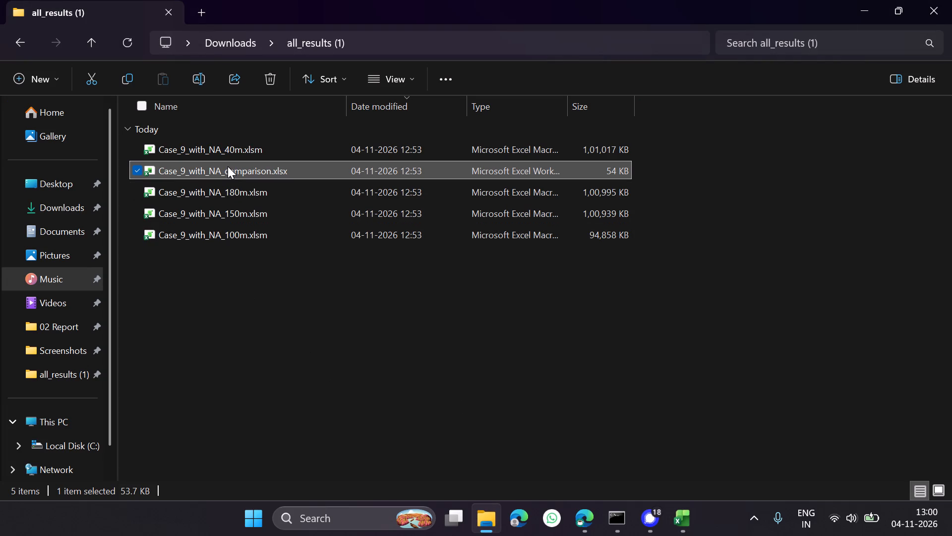
pyautogui.doubleClick(260, 193)
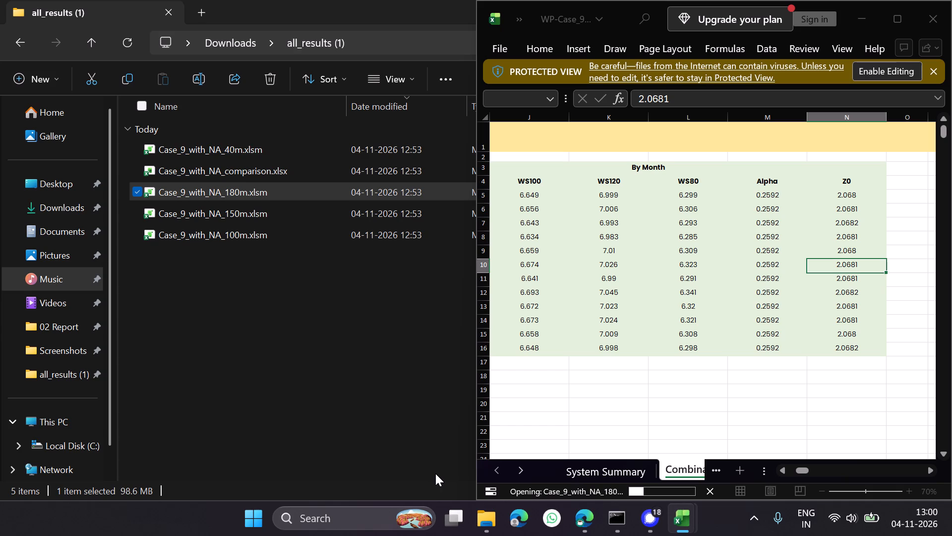
# Switch to Edge and examine the monthly Alpha and z0 table on the Wind Shear app's By Month page for Case_9_with_NA.
pyautogui.click(576, 529)
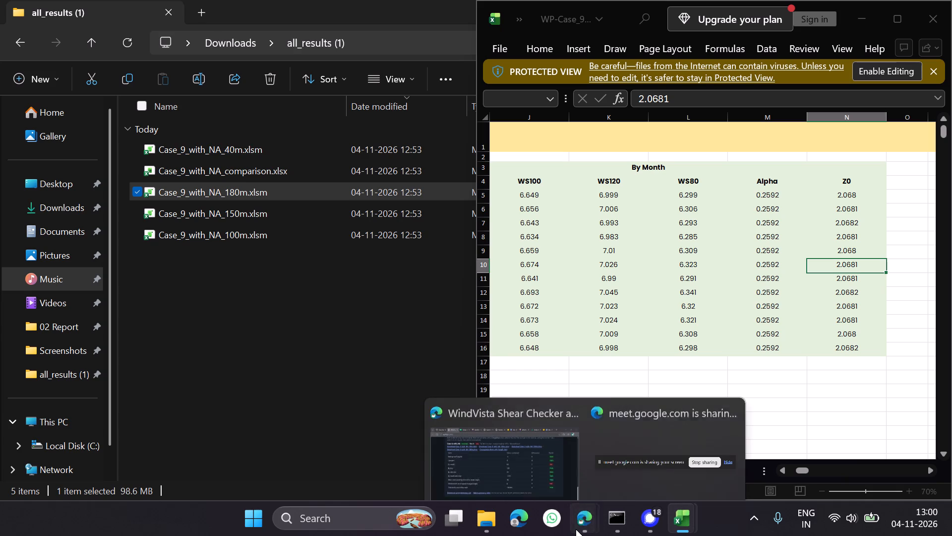
pyautogui.click(488, 460)
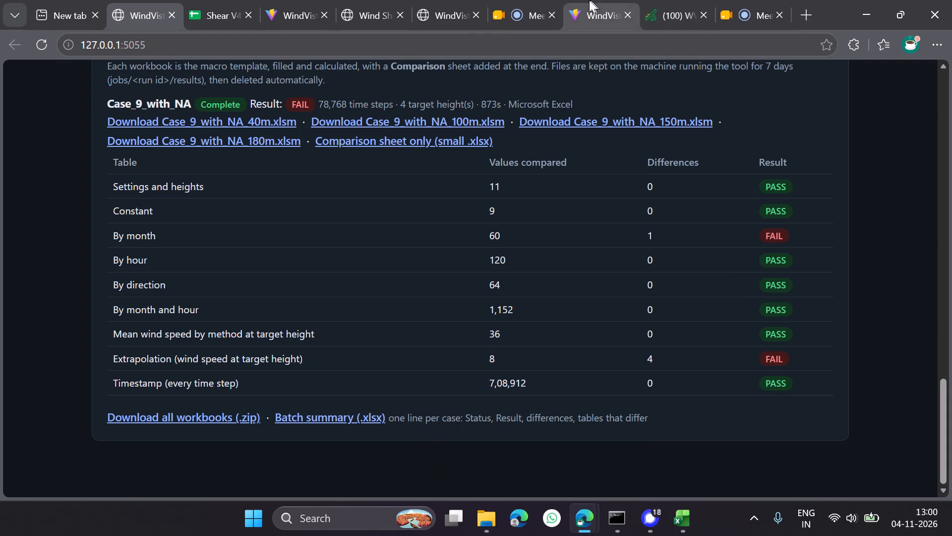
pyautogui.click(281, 0)
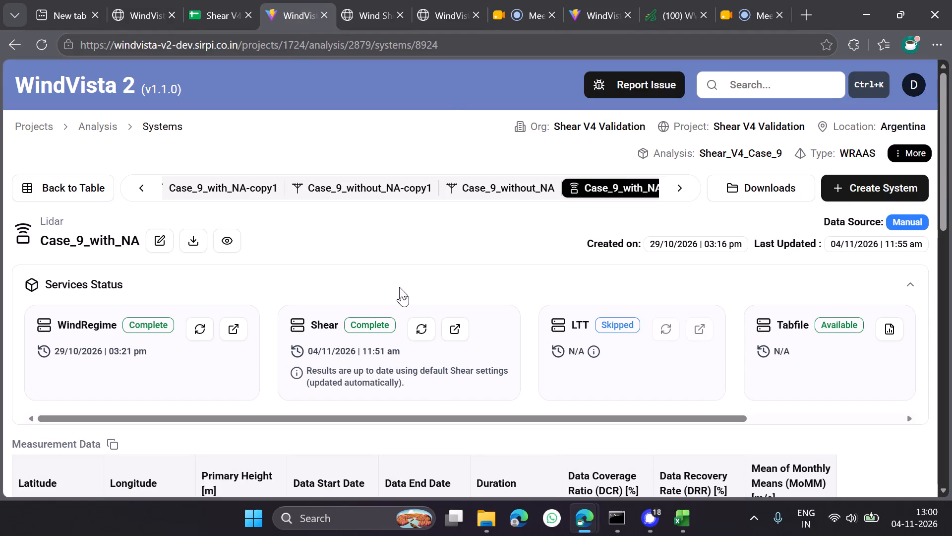
pyautogui.click(357, 0)
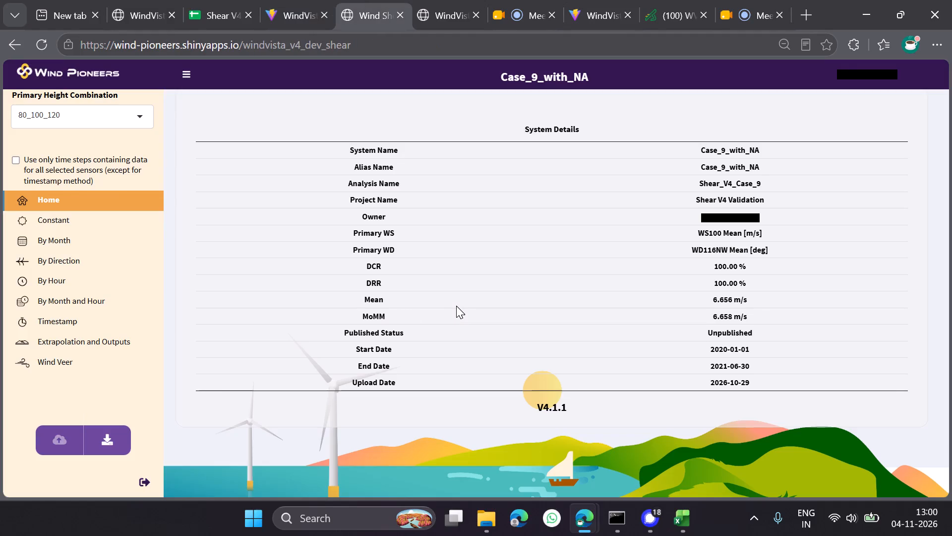
pyautogui.click(90, 244)
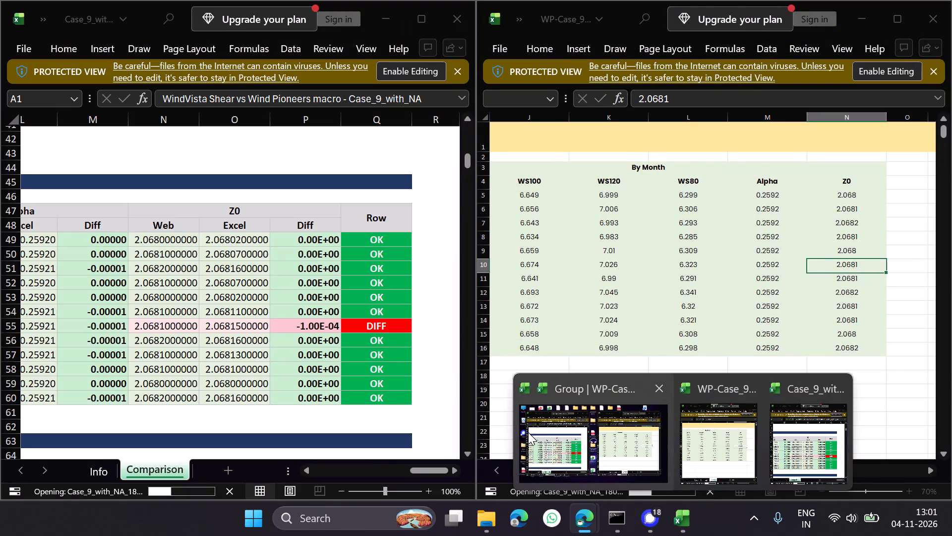
pyautogui.click(717, 442)
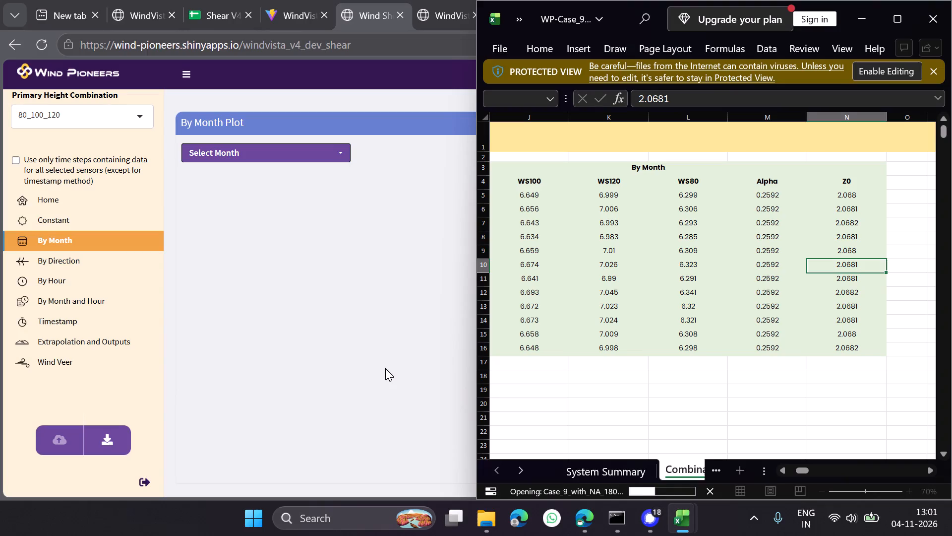
pyautogui.click(329, 88)
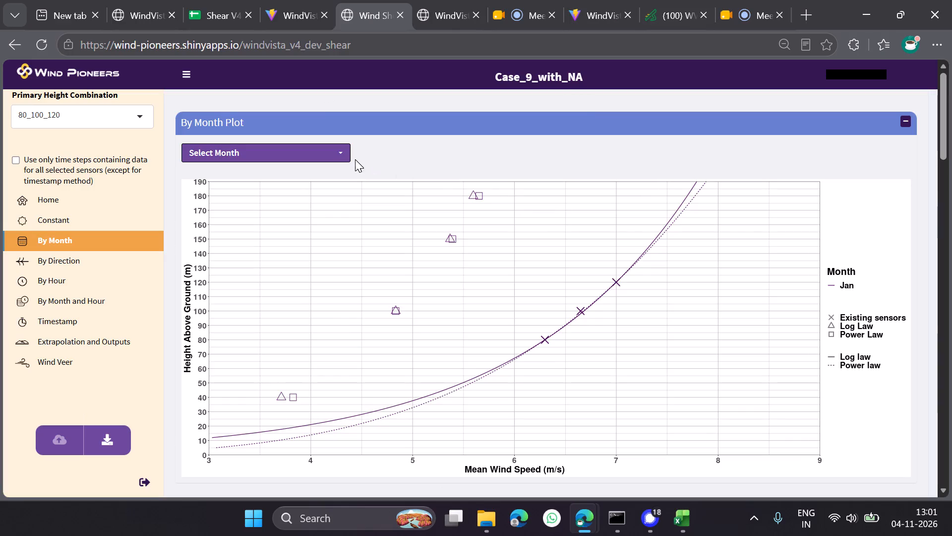
pyautogui.click(292, 157)
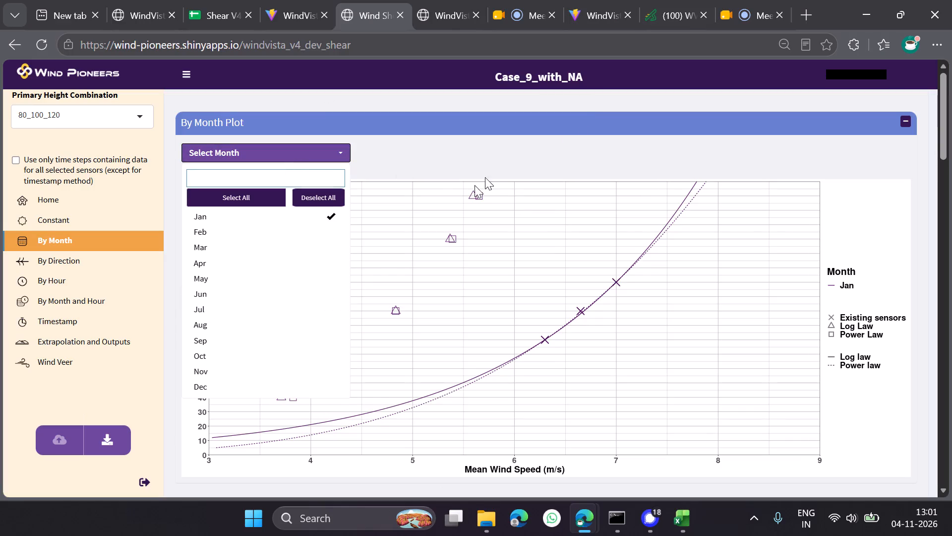
pyautogui.click(554, 148)
pyautogui.scroll(-6, 554, 148)
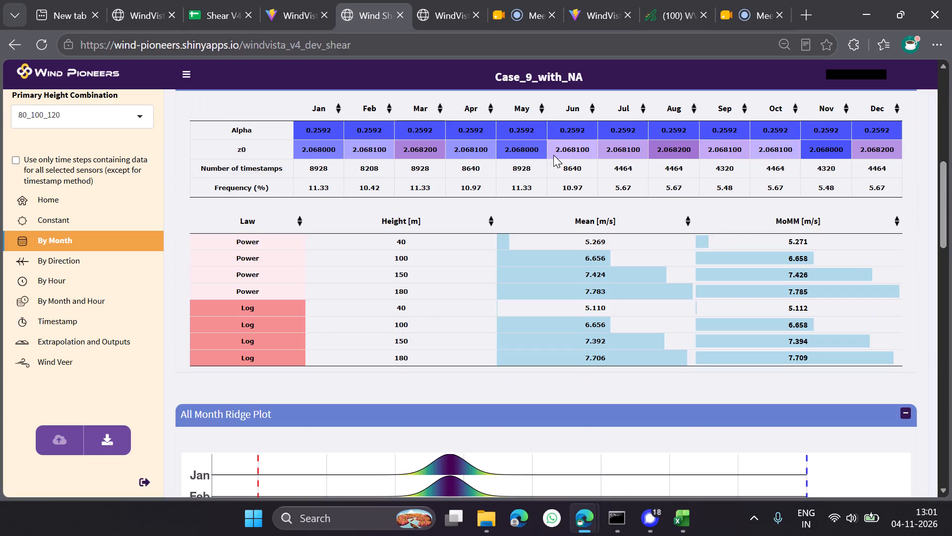
# Switch back to the side-by-side Excel workbooks to review the differing By month Z0 row.
pyautogui.click(681, 520)
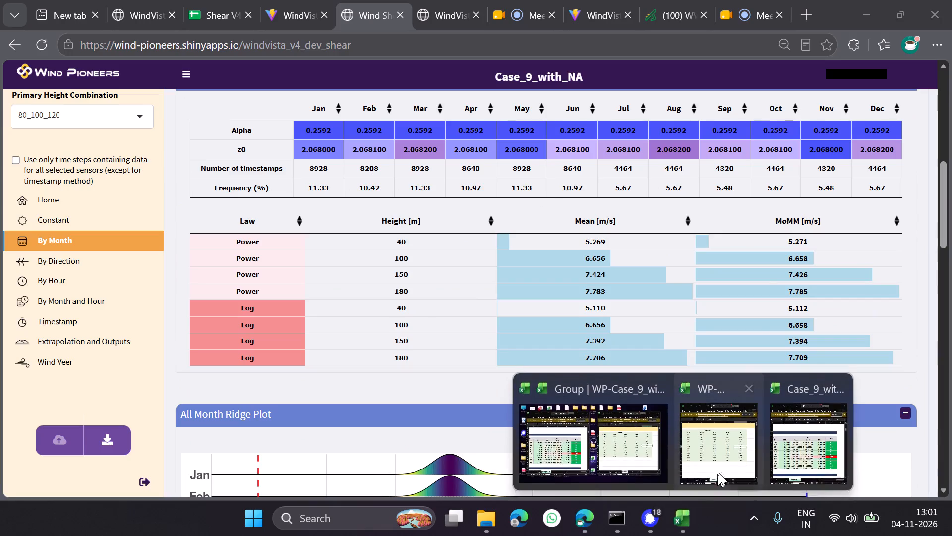
pyautogui.click(615, 435)
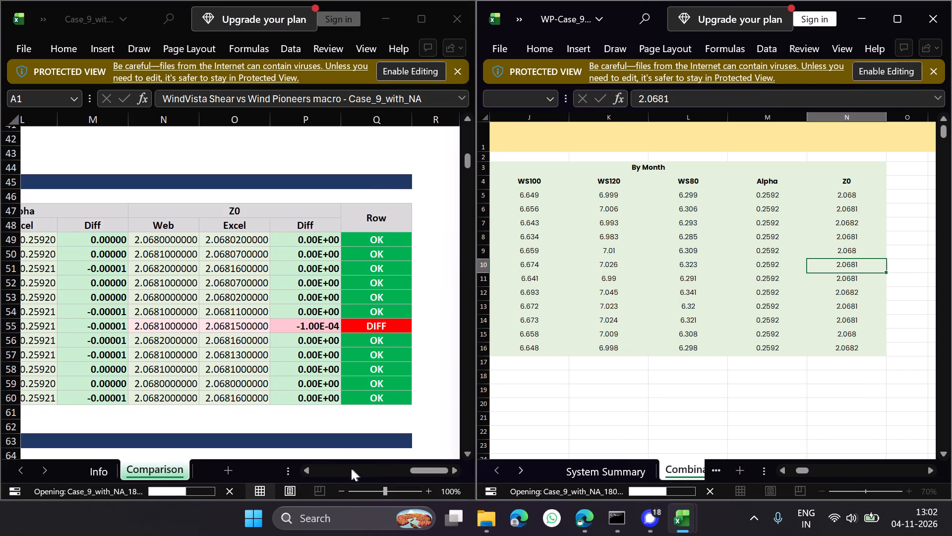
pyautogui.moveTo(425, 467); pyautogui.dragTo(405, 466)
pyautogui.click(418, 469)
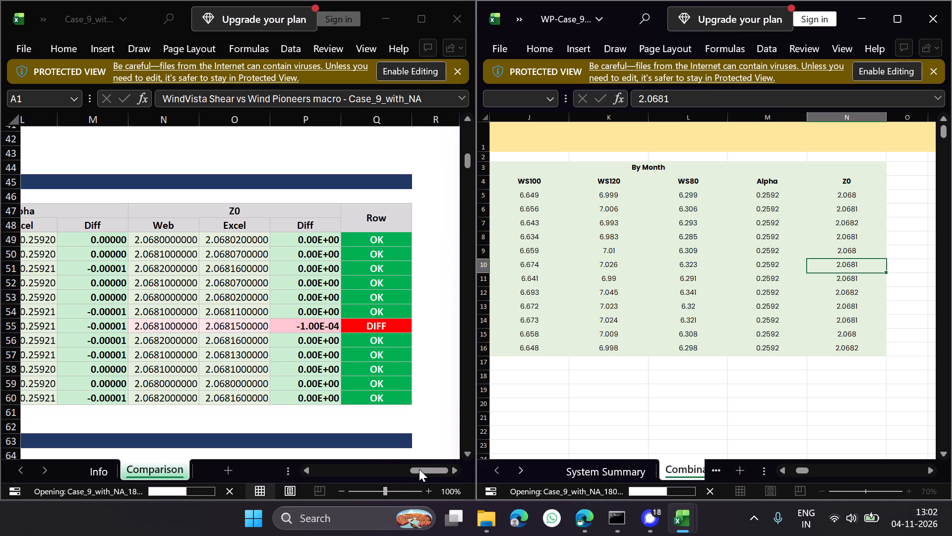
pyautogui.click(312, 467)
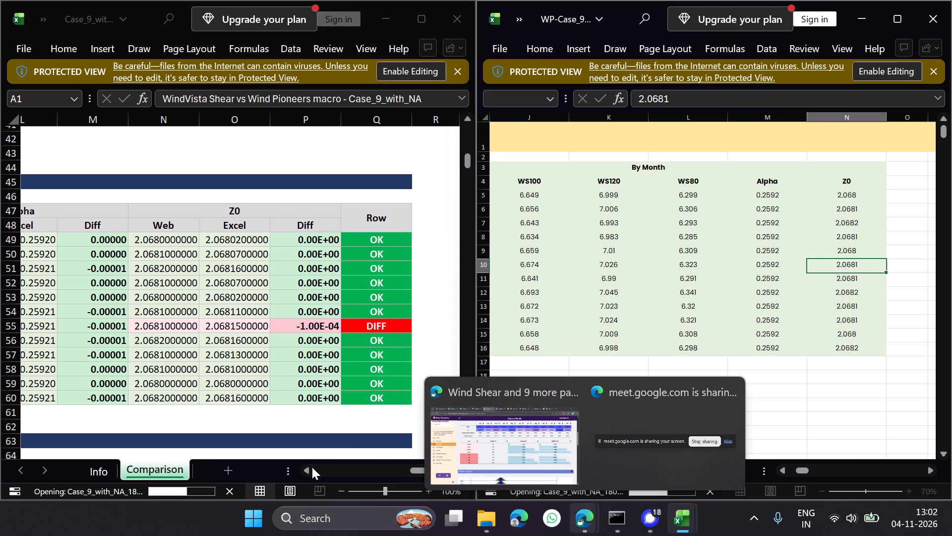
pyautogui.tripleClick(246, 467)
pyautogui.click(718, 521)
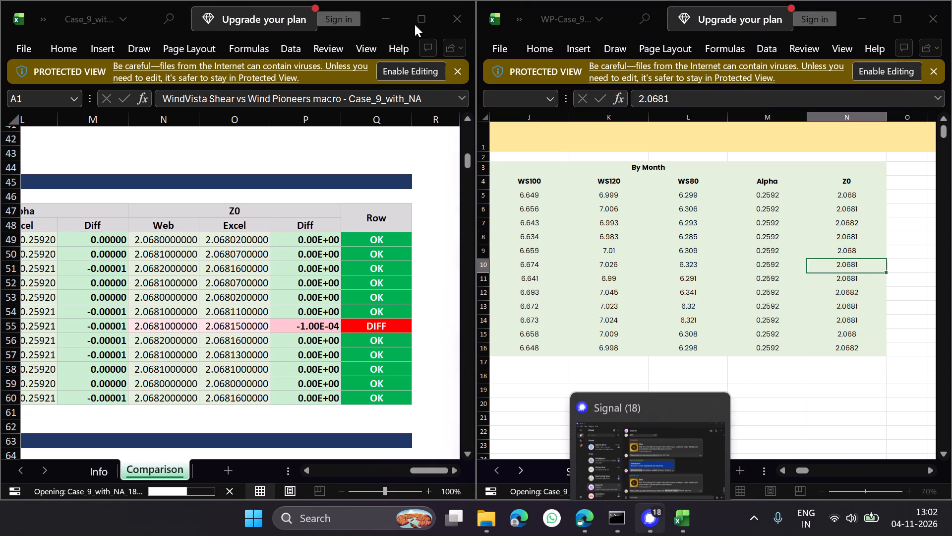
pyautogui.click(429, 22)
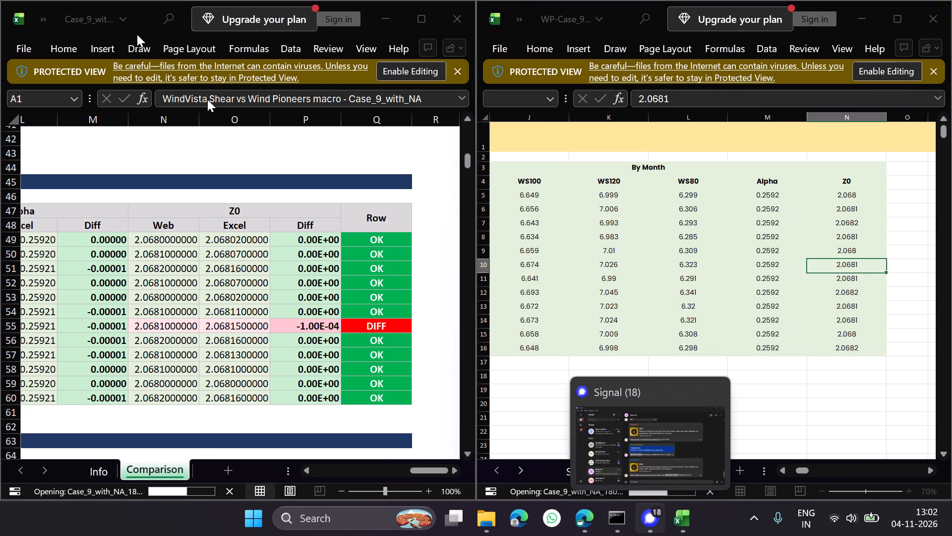
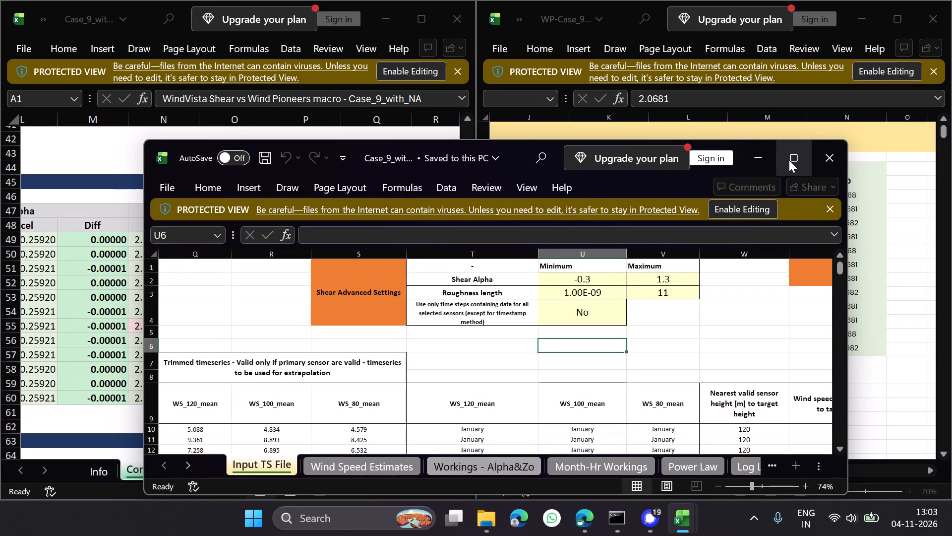
# Examine the By month table on the Comparison sheet from the month names across to the Z0 and Row columns.
pyautogui.click(75, 467)
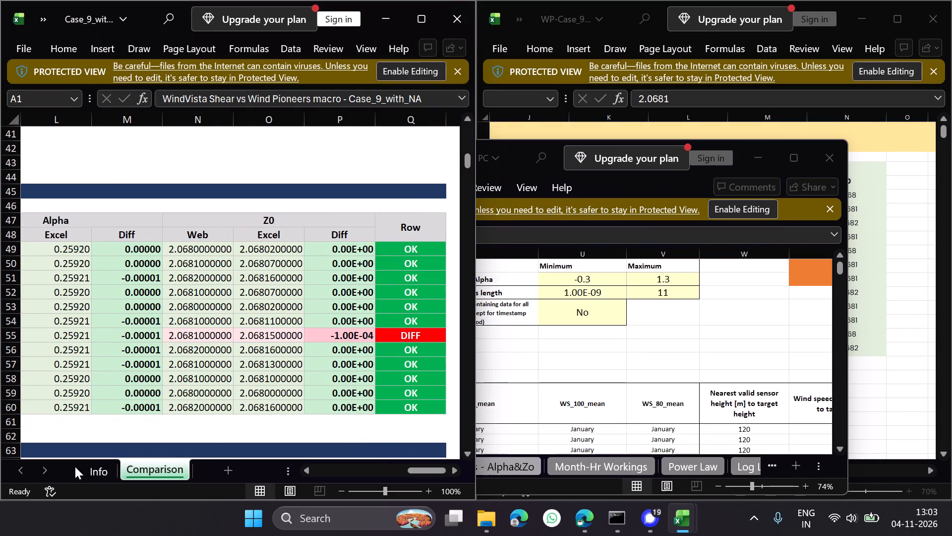
pyautogui.moveTo(416, 470); pyautogui.dragTo(348, 467)
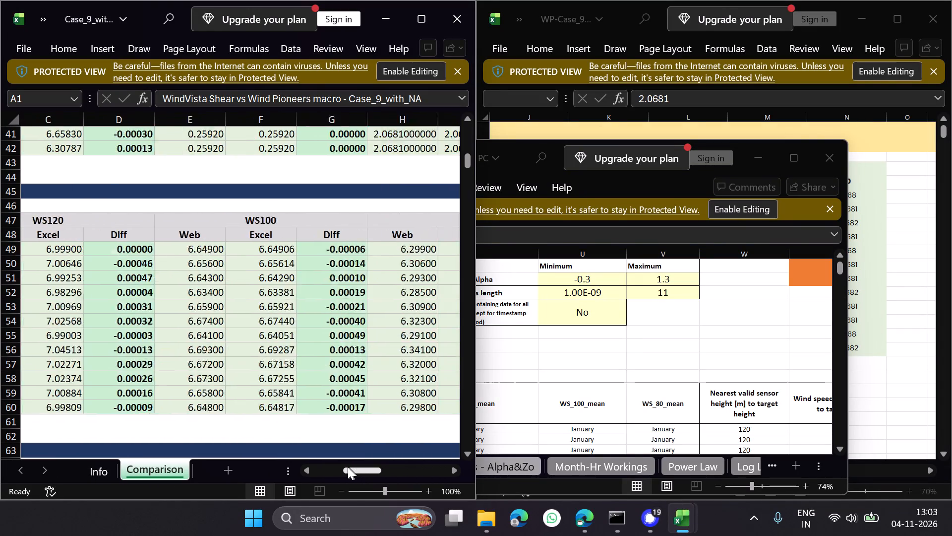
pyautogui.moveTo(348, 467); pyautogui.dragTo(312, 465)
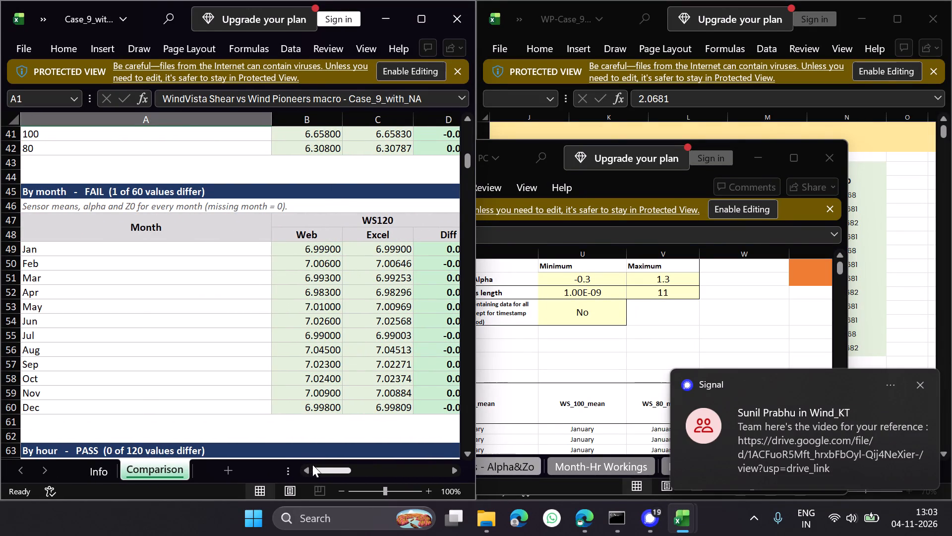
pyautogui.moveTo(312, 465); pyautogui.dragTo(381, 464)
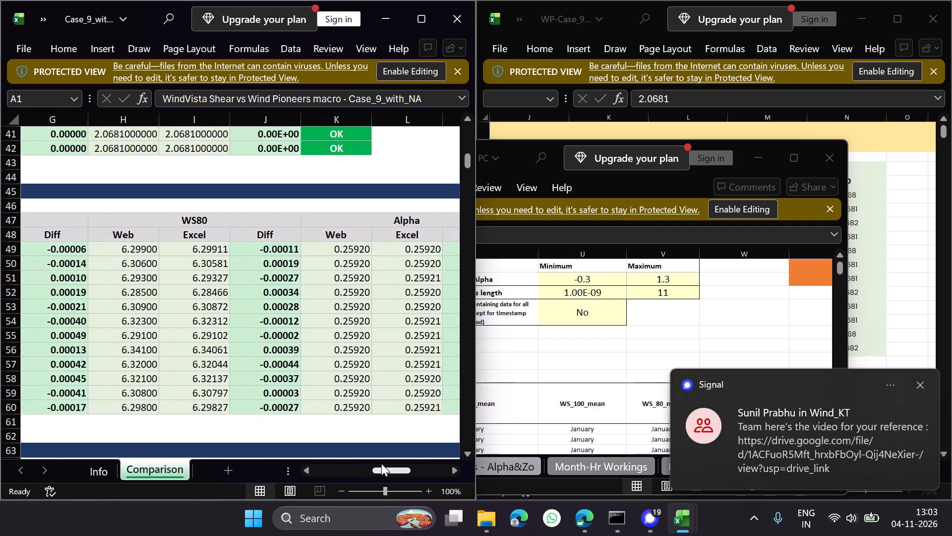
pyautogui.moveTo(381, 464); pyautogui.dragTo(430, 464)
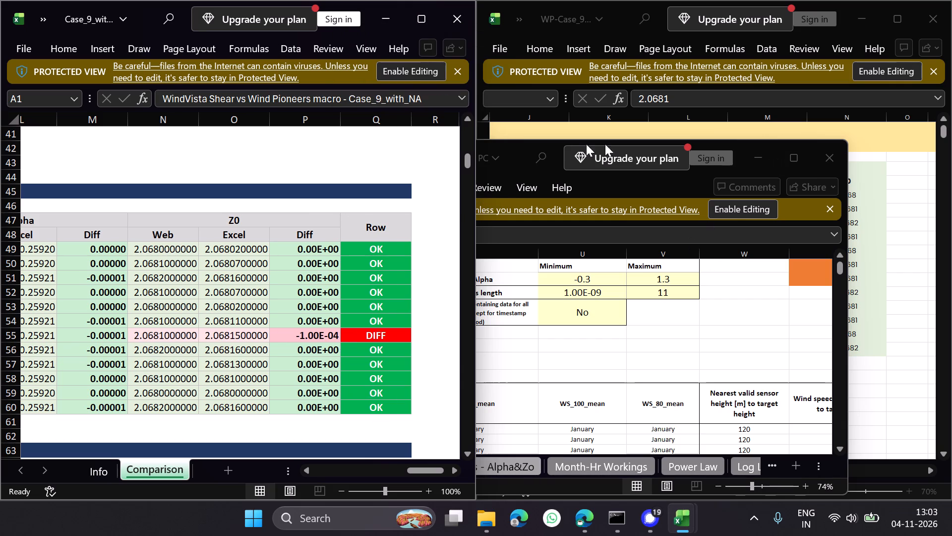
# Tile the Case_9_with_NA_180m.xlsm macro workbook beneath the WP-Case_9 workbook, with both beside the comparison workbook.
pyautogui.click(515, 150)
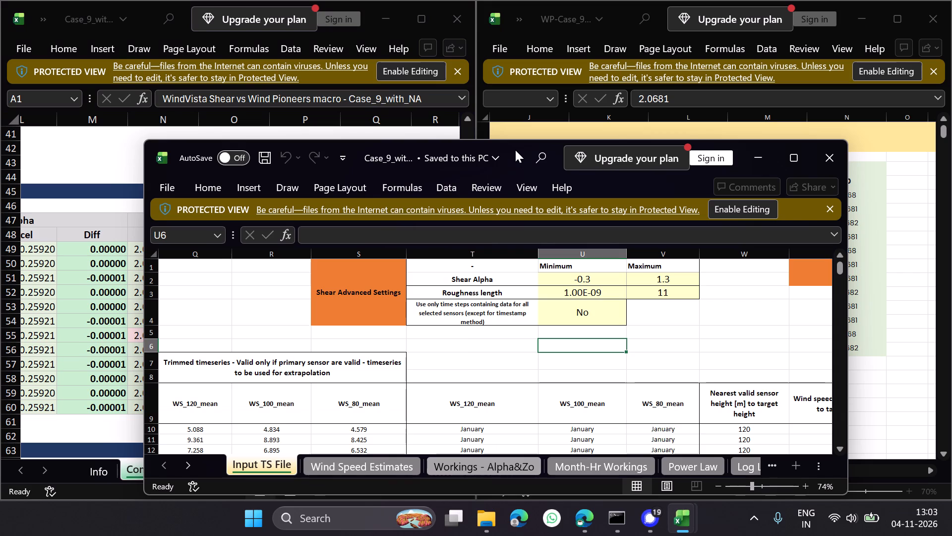
pyautogui.doubleClick(515, 150)
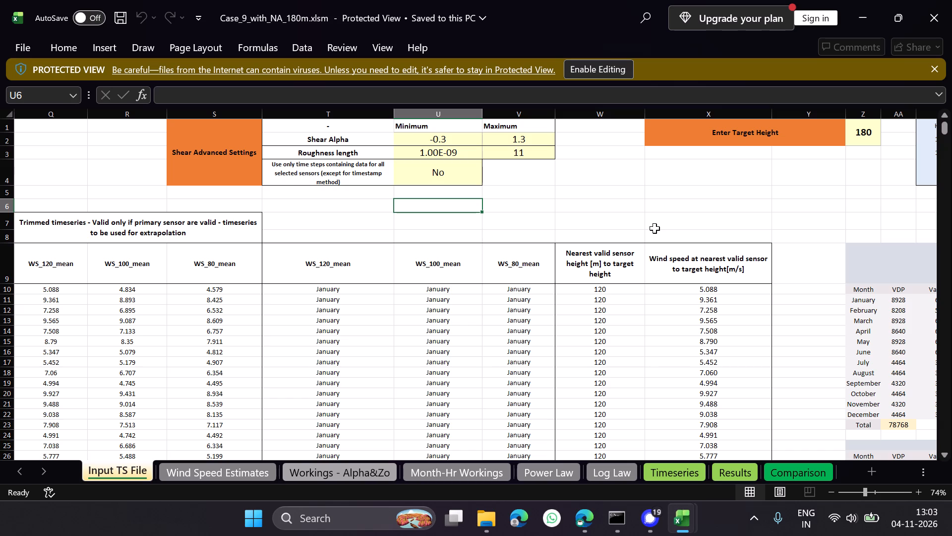
pyautogui.moveTo(549, 13); pyautogui.dragTo(501, 48)
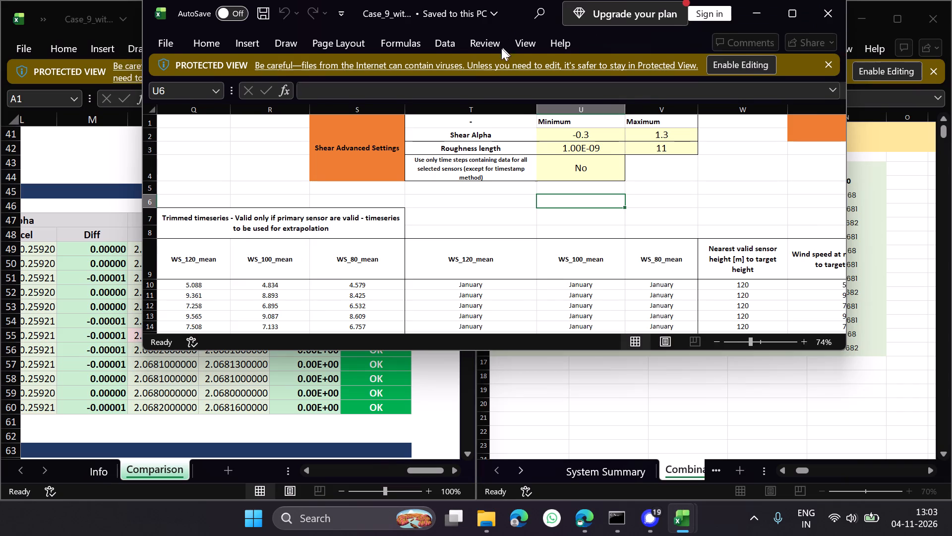
pyautogui.moveTo(501, 48); pyautogui.dragTo(401, 16)
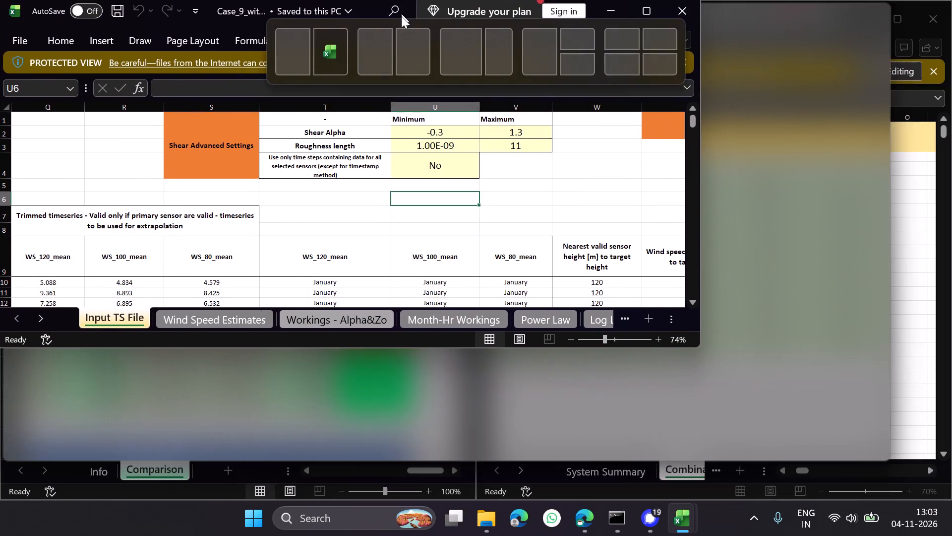
pyautogui.moveTo(401, 16); pyautogui.dragTo(568, 67)
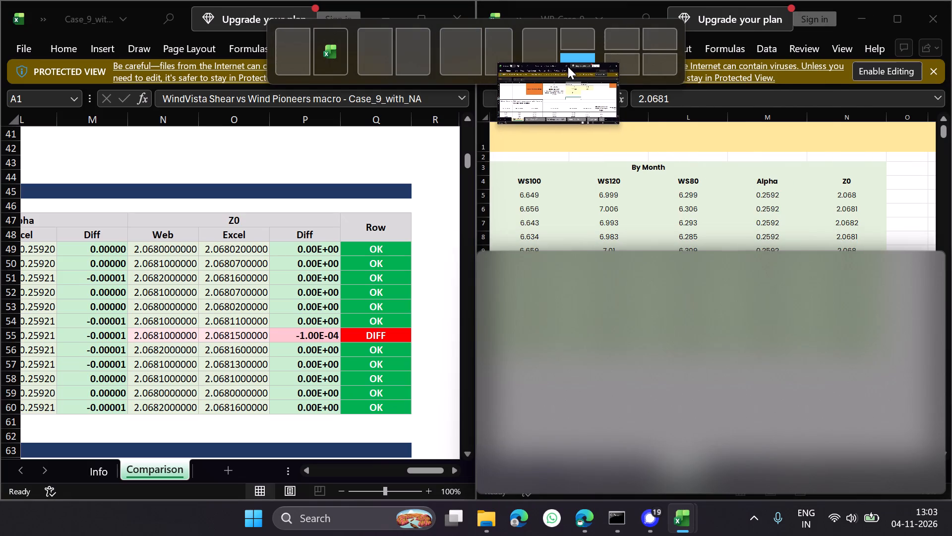
pyautogui.moveTo(568, 67); pyautogui.dragTo(568, 67)
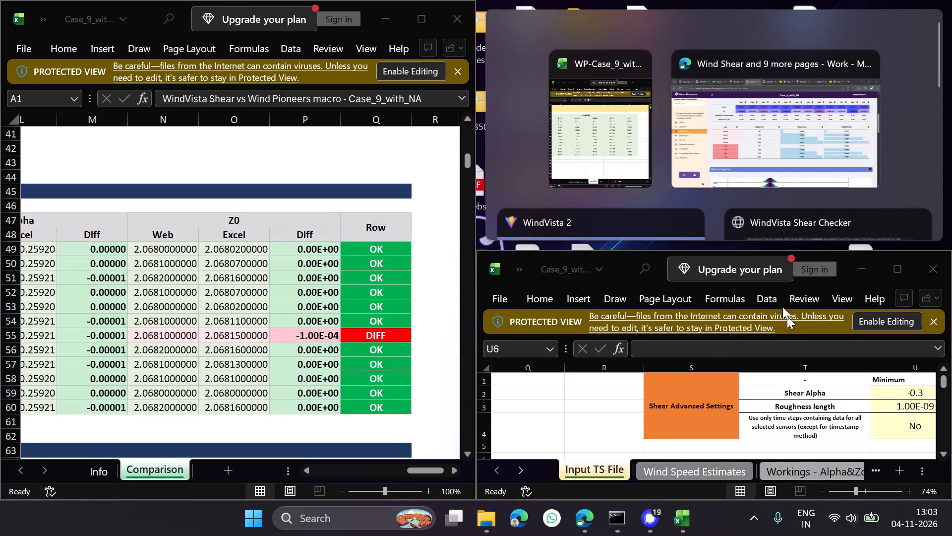
pyautogui.click(613, 121)
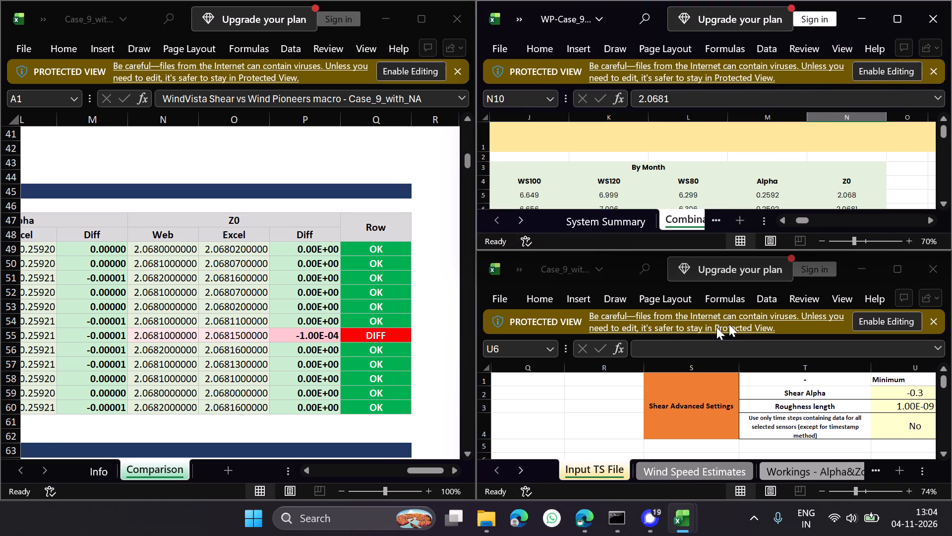
# Maximize the macro workbook and examine the By Month Zo table on its Workings - Alpha&Zo sheet, across to cell AZ21.
pyautogui.click(904, 268)
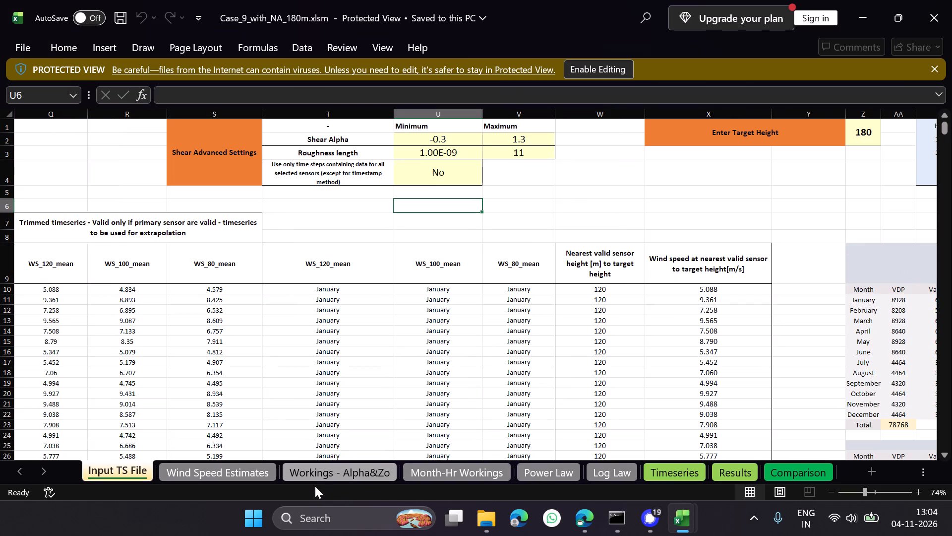
pyautogui.click(338, 473)
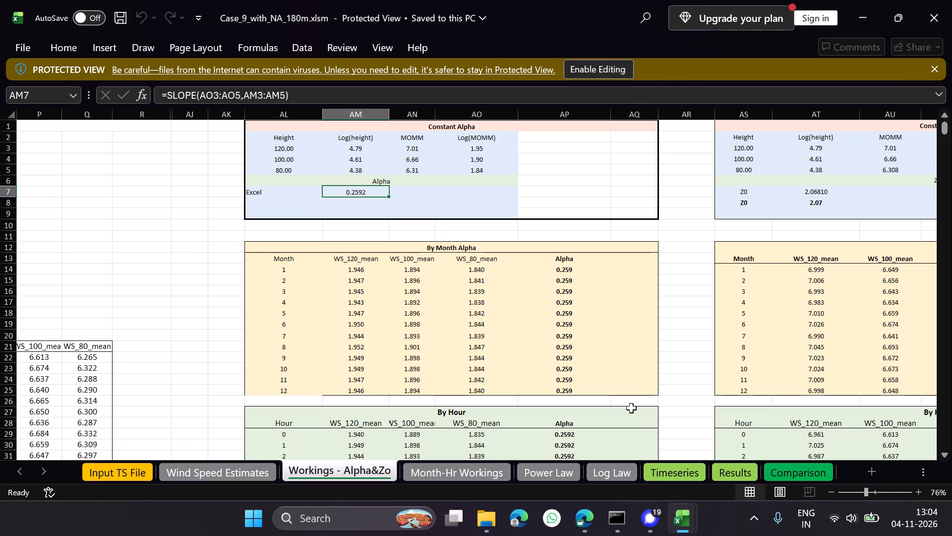
pyautogui.click(464, 345)
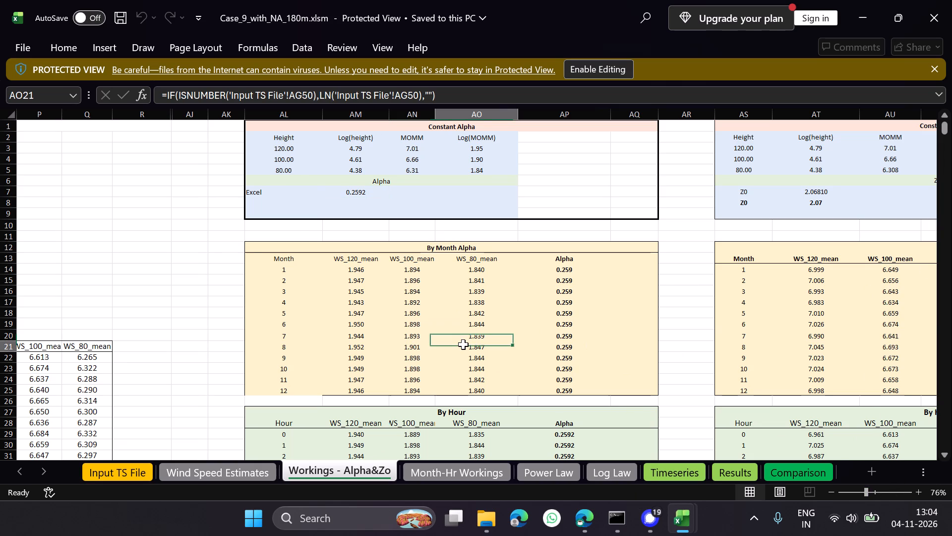
pyautogui.press('Right')
pyautogui.press('Right')
pyautogui.press('Right')
pyautogui.press('Right')
pyautogui.press('Right')
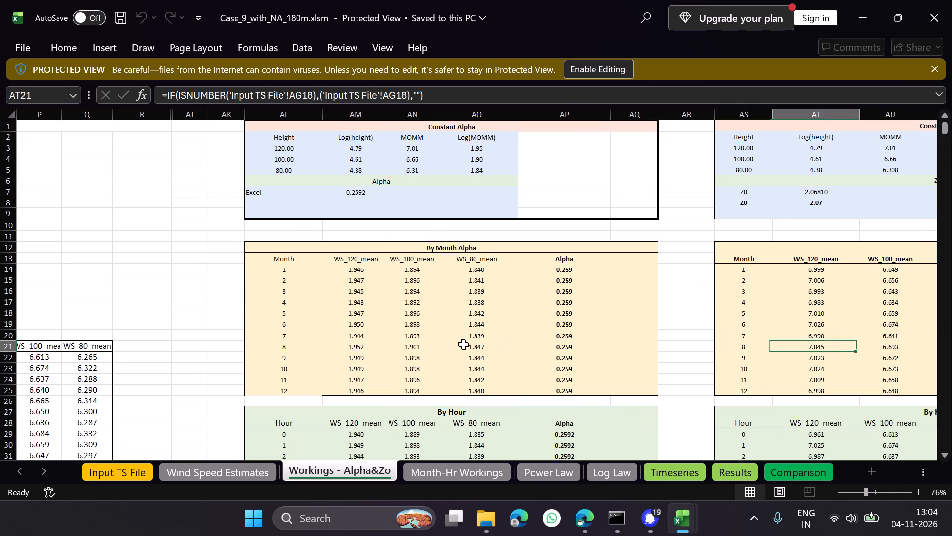
pyautogui.press('Right')
pyautogui.press('Right')
pyautogui.press('Right')
pyautogui.press('Right')
pyautogui.press('Right')
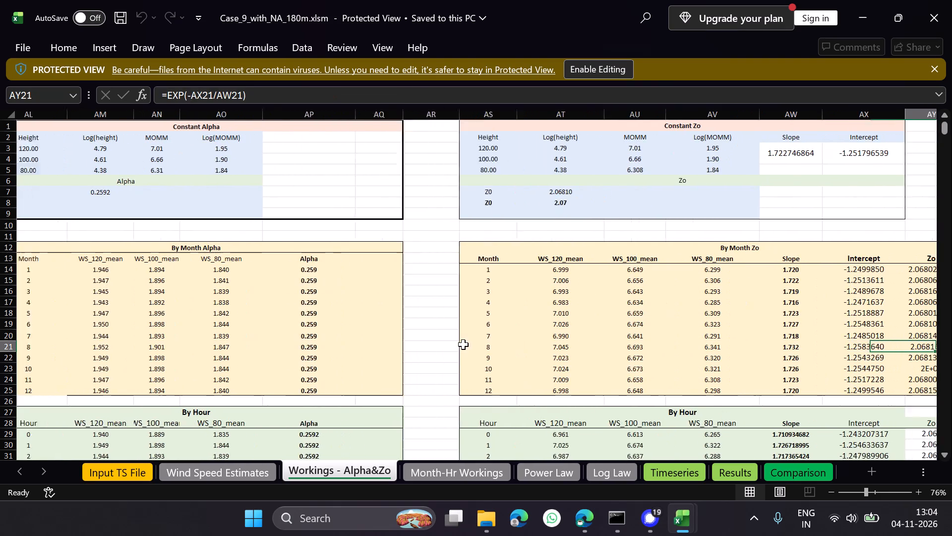
pyautogui.press('Right')
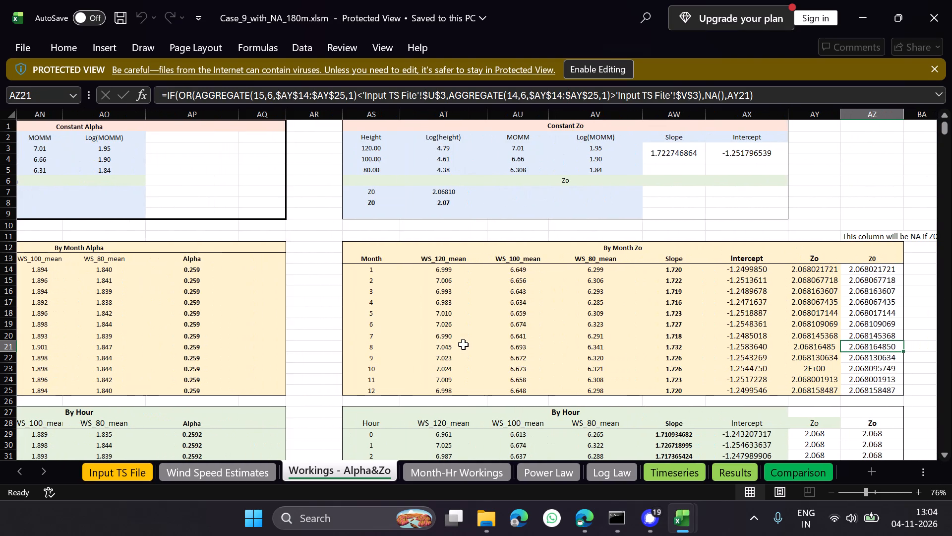
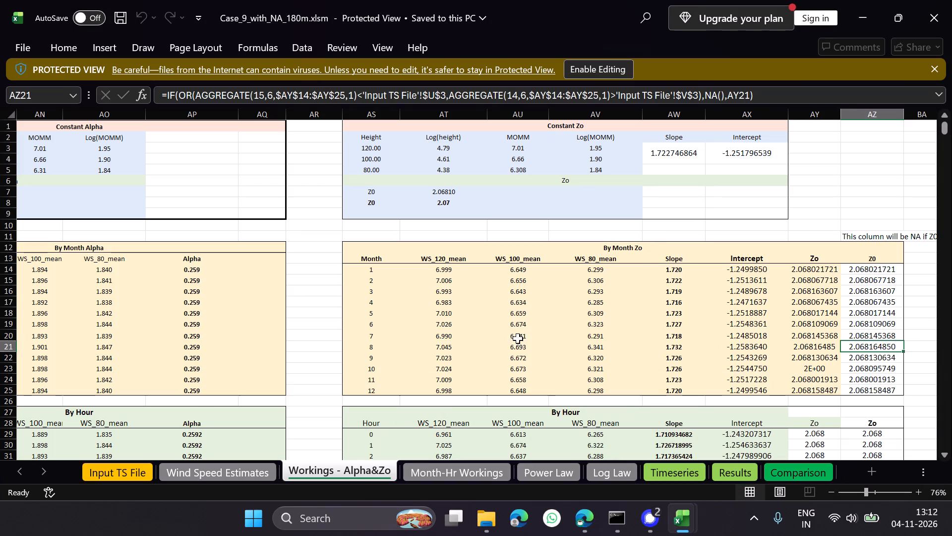
# Examine the month 7 Z0 cell AZ20 in the macro workbook's By Month Zo table and the cells beside it.
pyautogui.scroll(5, 698, 272)
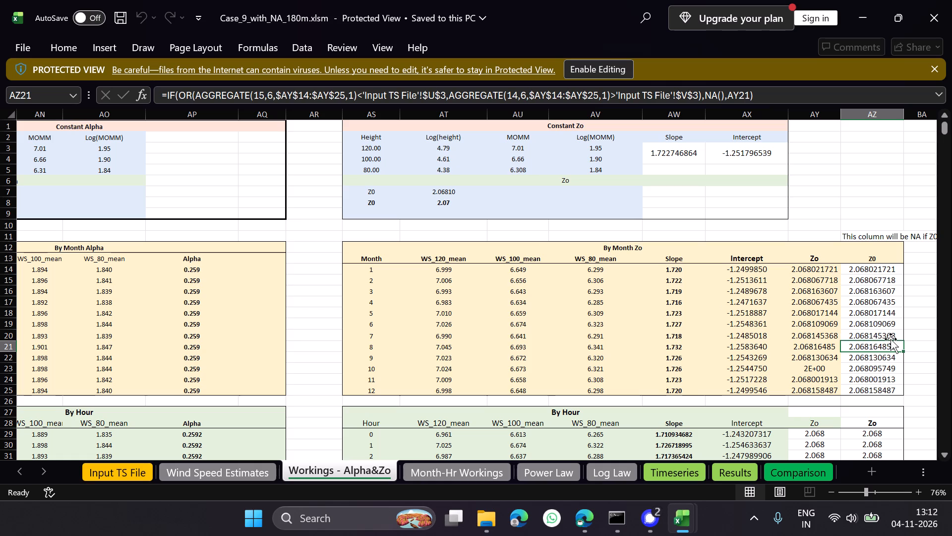
pyautogui.click(890, 339)
pyautogui.click(882, 335)
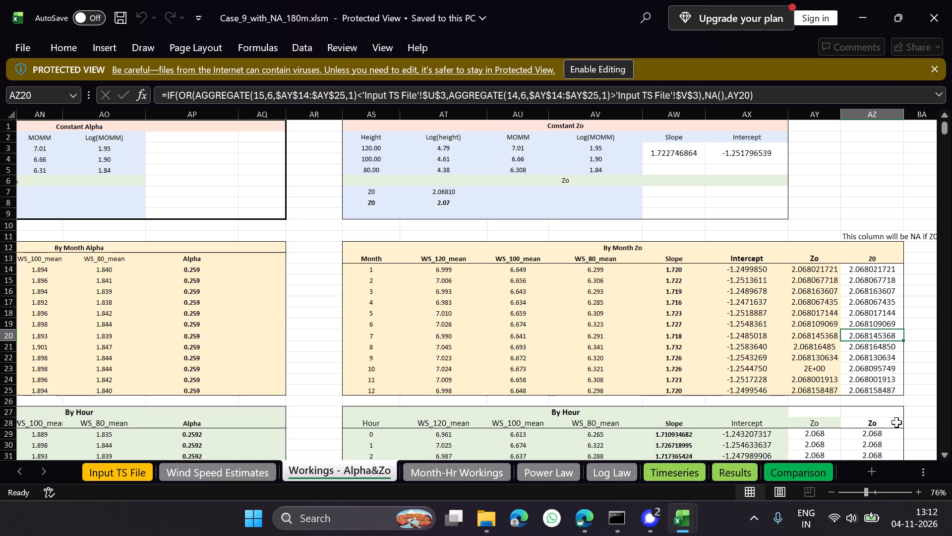
pyautogui.press('Right')
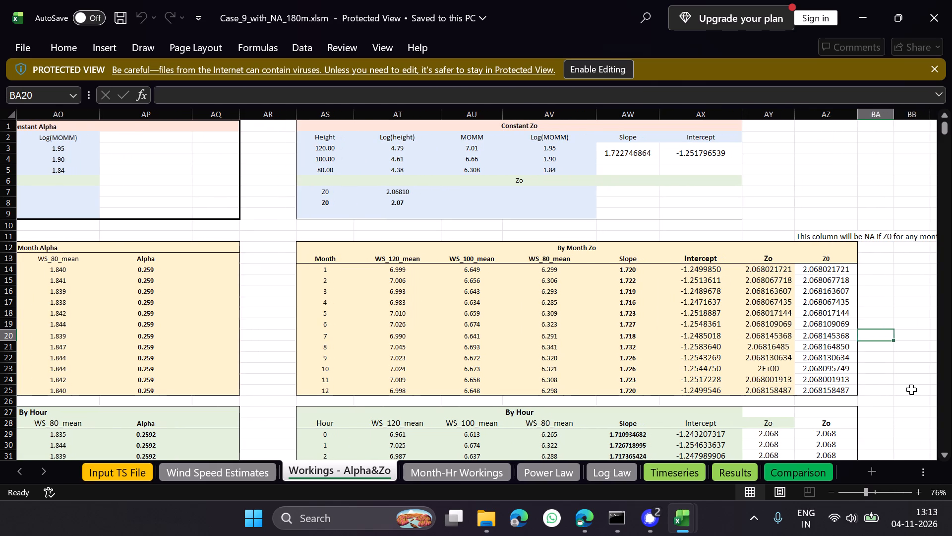
pyautogui.press('Right')
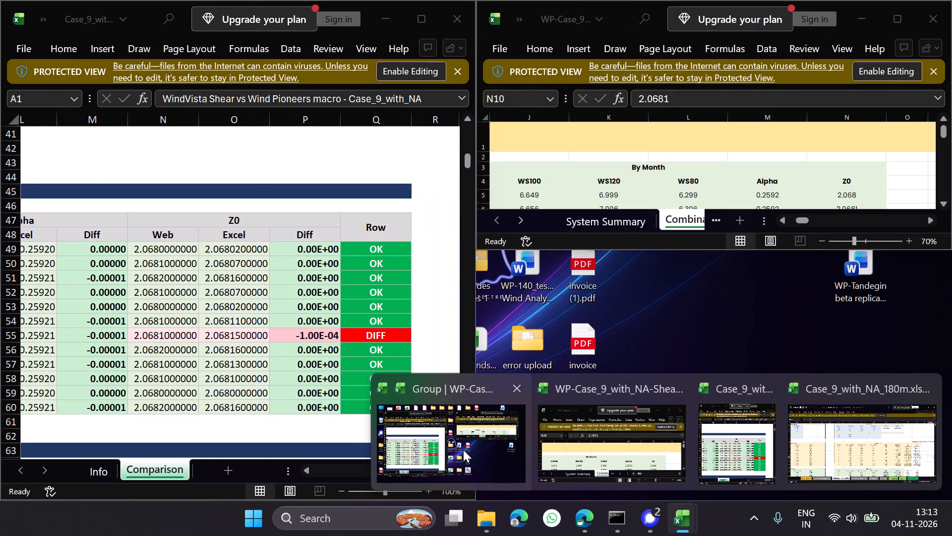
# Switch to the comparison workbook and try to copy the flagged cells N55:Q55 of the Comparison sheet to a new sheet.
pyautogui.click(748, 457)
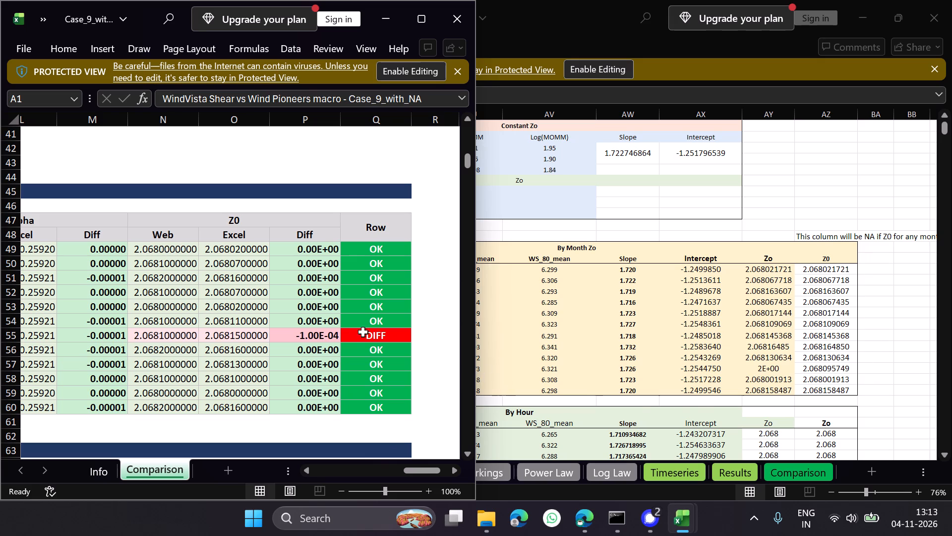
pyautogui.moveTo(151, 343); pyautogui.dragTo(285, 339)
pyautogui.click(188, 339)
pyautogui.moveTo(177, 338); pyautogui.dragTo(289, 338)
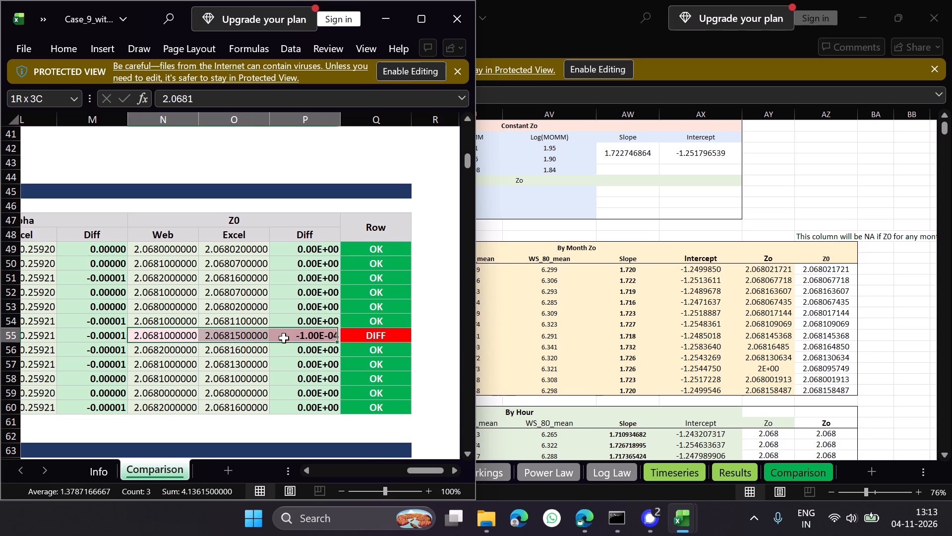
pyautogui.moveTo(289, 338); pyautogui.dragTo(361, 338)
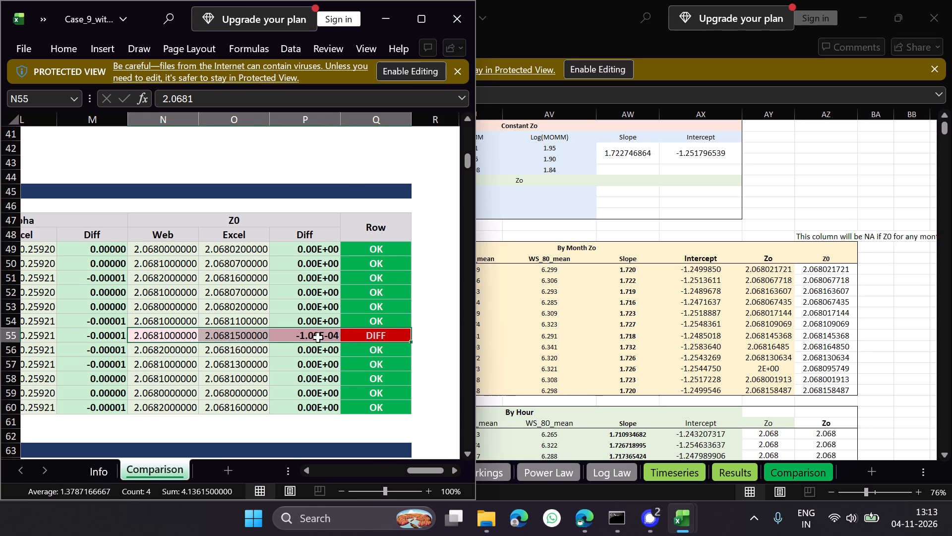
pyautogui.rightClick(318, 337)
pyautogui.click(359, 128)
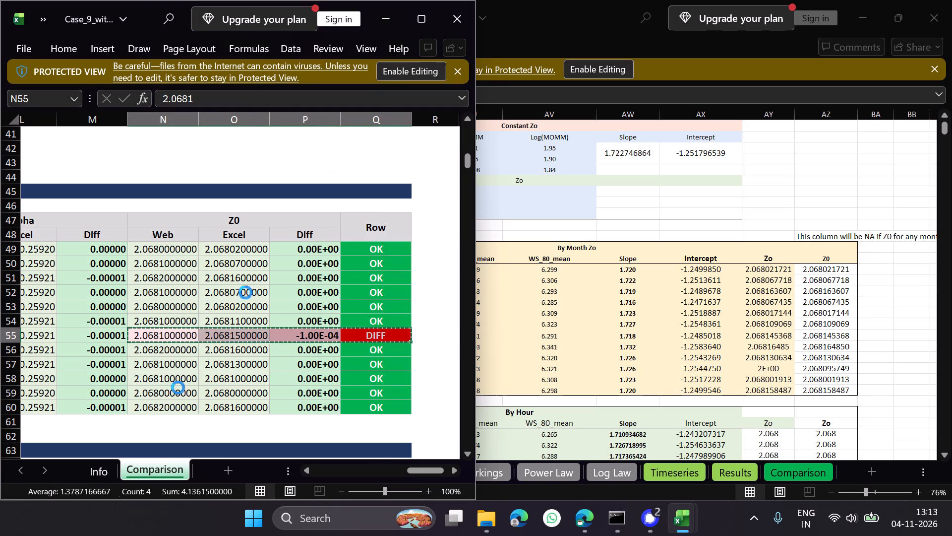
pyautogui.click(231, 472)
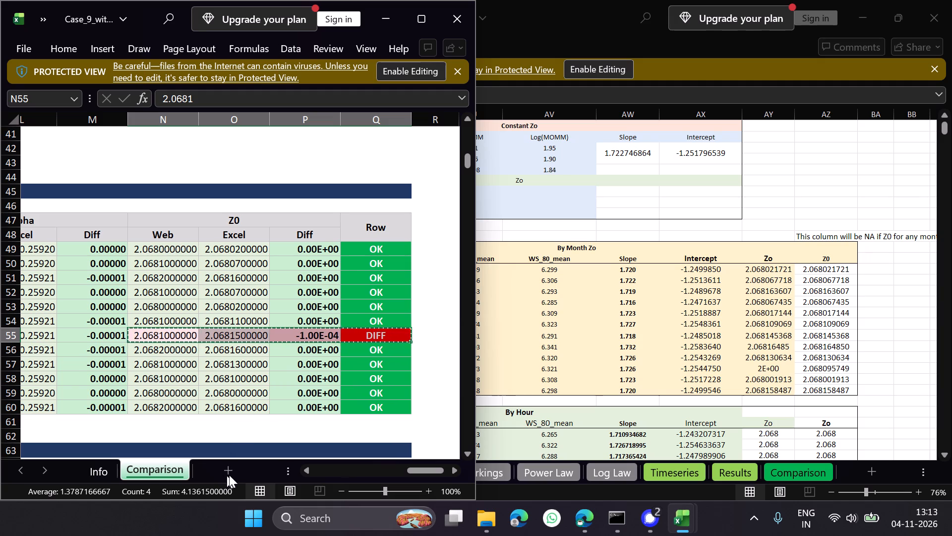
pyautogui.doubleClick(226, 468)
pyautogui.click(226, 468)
# Enable editing in the comparison workbook and add a new blank sheet after the Comparison sheet.
pyautogui.click(416, 70)
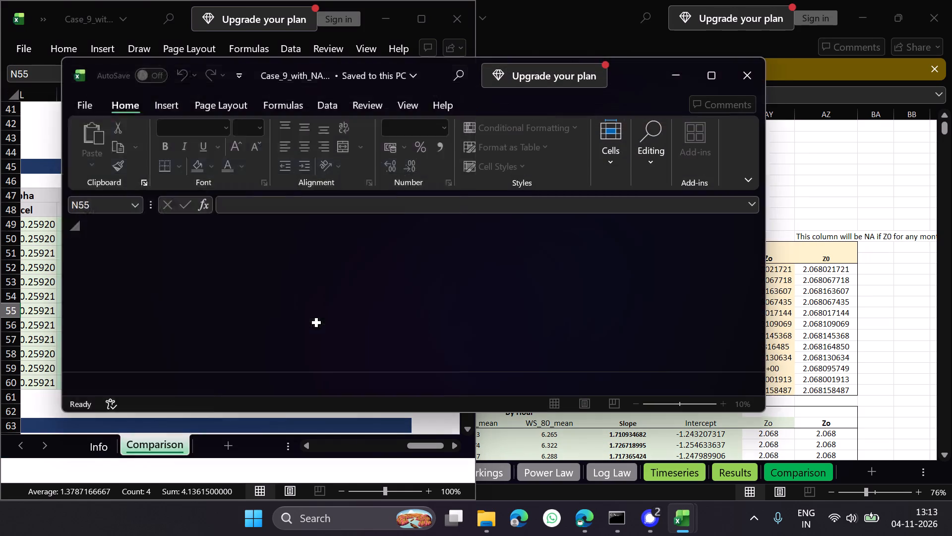
pyautogui.doubleClick(638, 70)
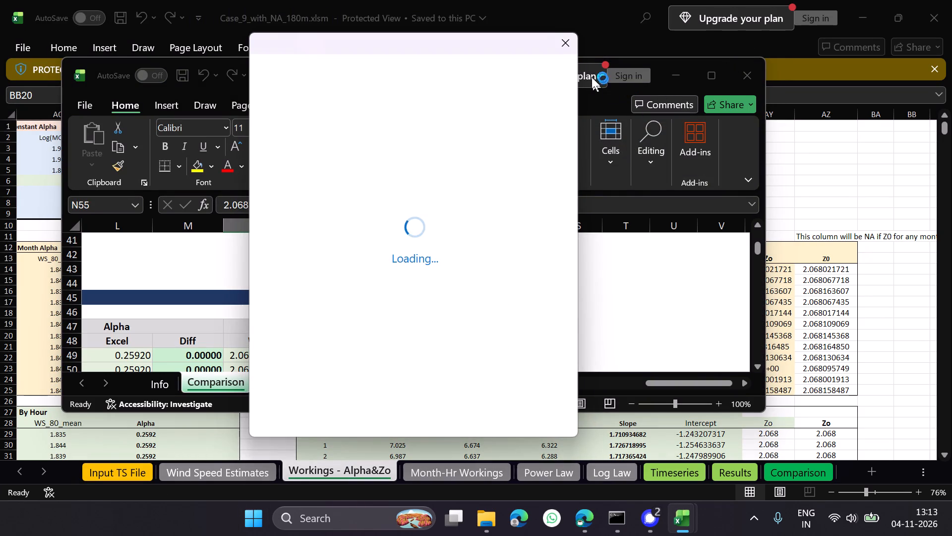
pyautogui.click(572, 46)
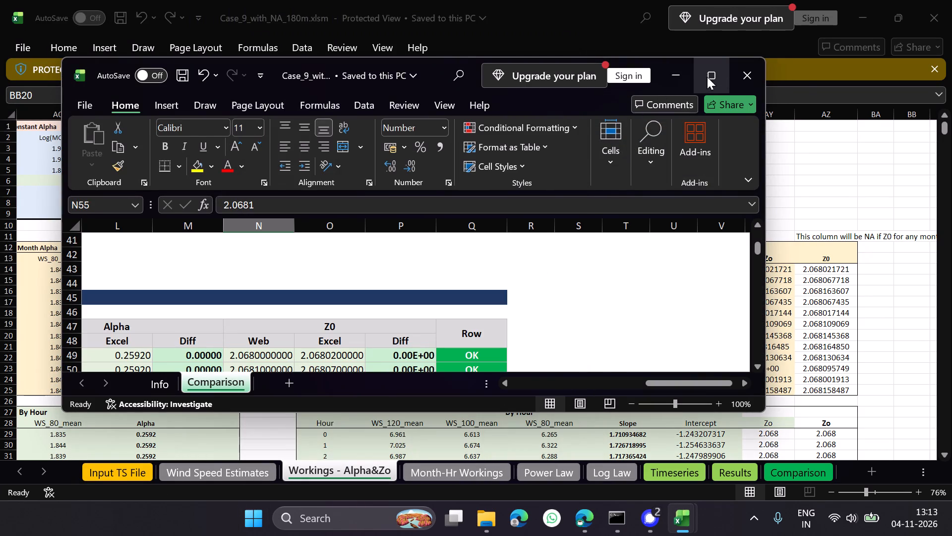
pyautogui.click(707, 76)
pyautogui.click(228, 474)
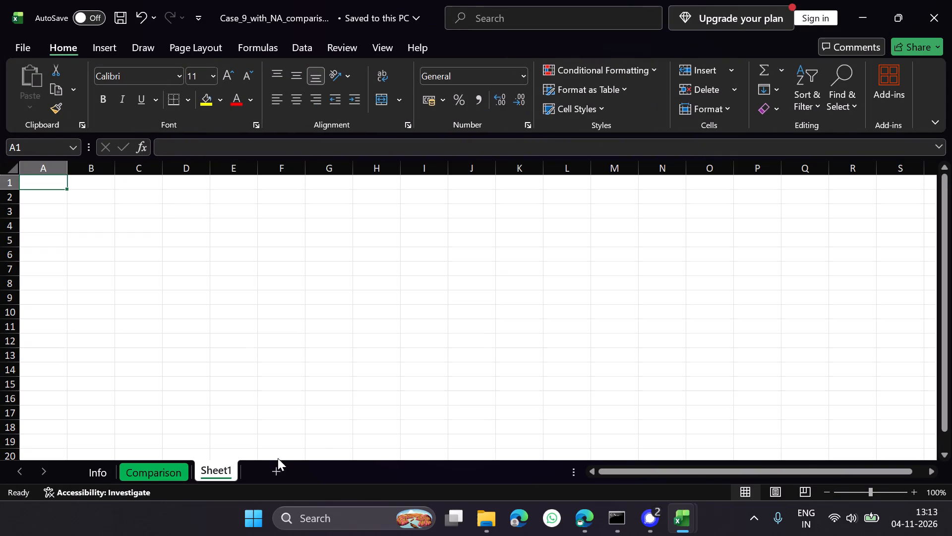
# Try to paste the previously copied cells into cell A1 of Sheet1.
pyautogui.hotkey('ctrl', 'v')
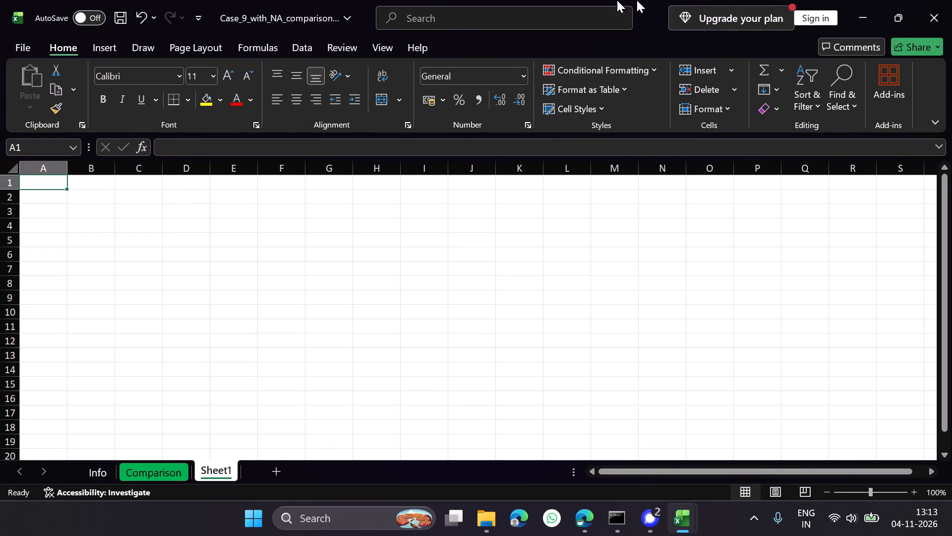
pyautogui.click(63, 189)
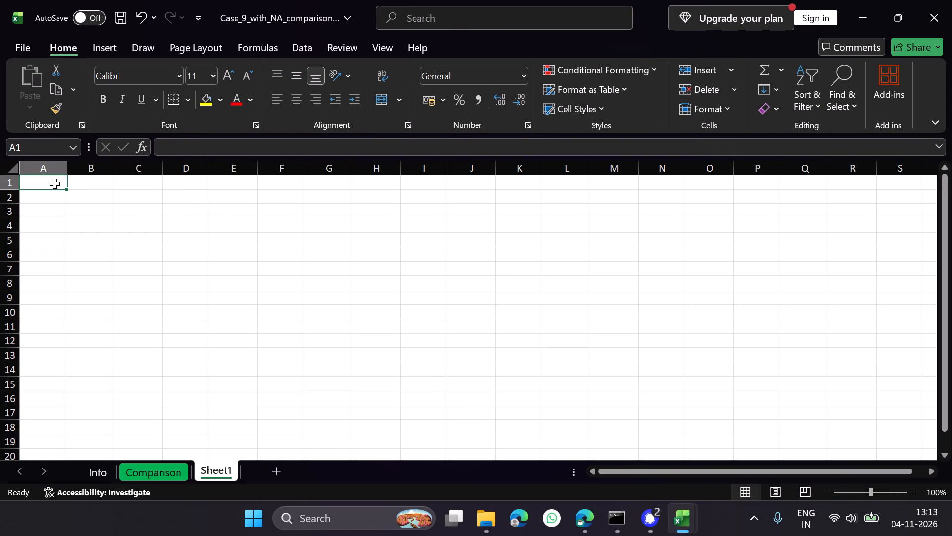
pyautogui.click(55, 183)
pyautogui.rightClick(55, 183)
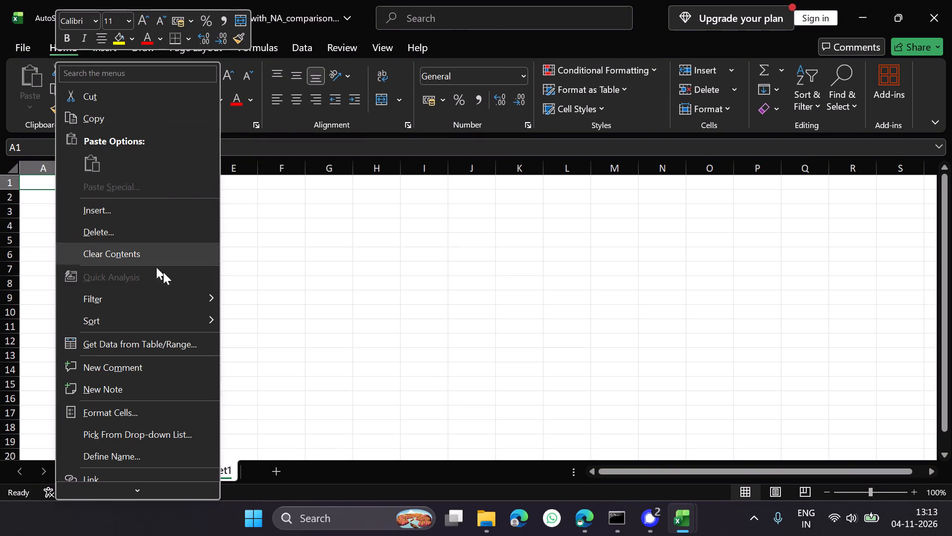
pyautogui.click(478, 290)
# Copy the flagged Z0 and Row cells N55:Q55 from the Comparison sheet and paste them at A1 of Sheet1.
pyautogui.click(164, 473)
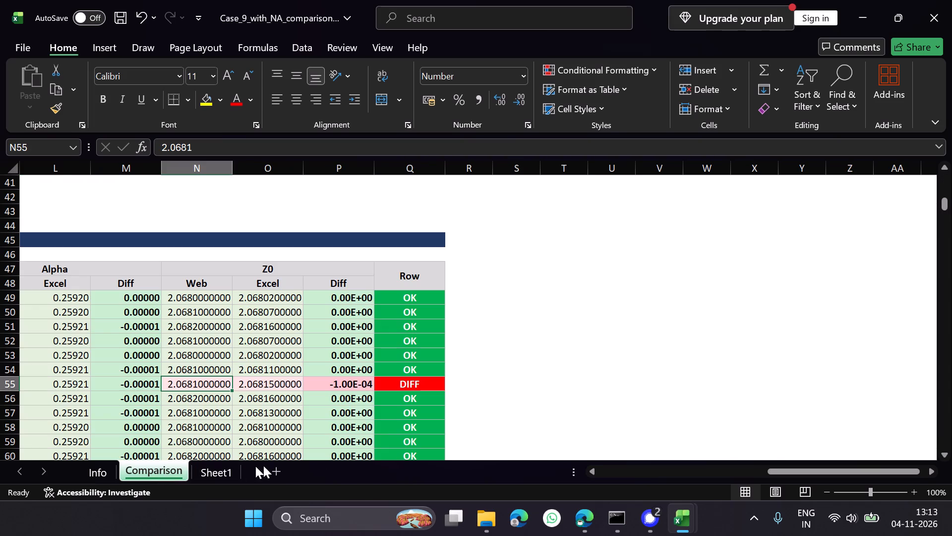
pyautogui.moveTo(202, 386); pyautogui.dragTo(384, 392)
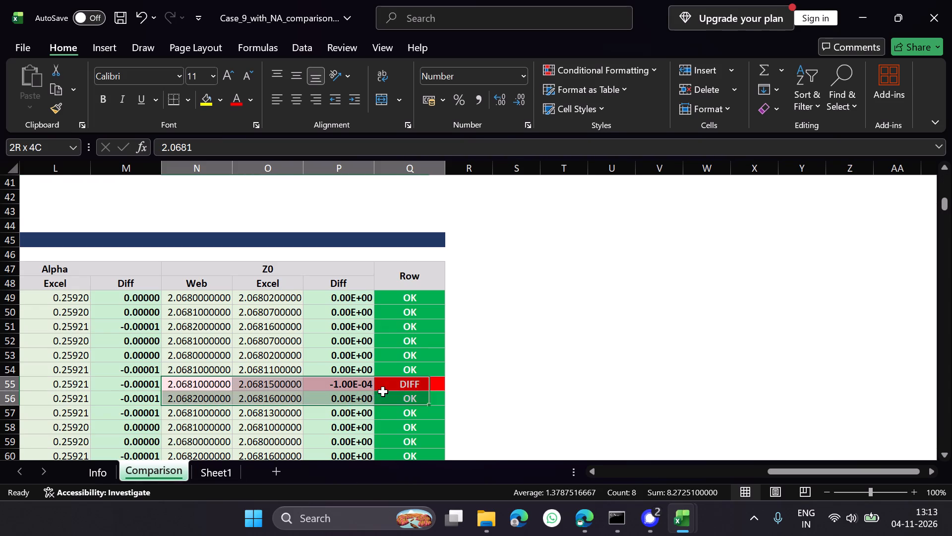
pyautogui.moveTo(384, 392); pyautogui.dragTo(416, 384)
pyautogui.rightClick(244, 388)
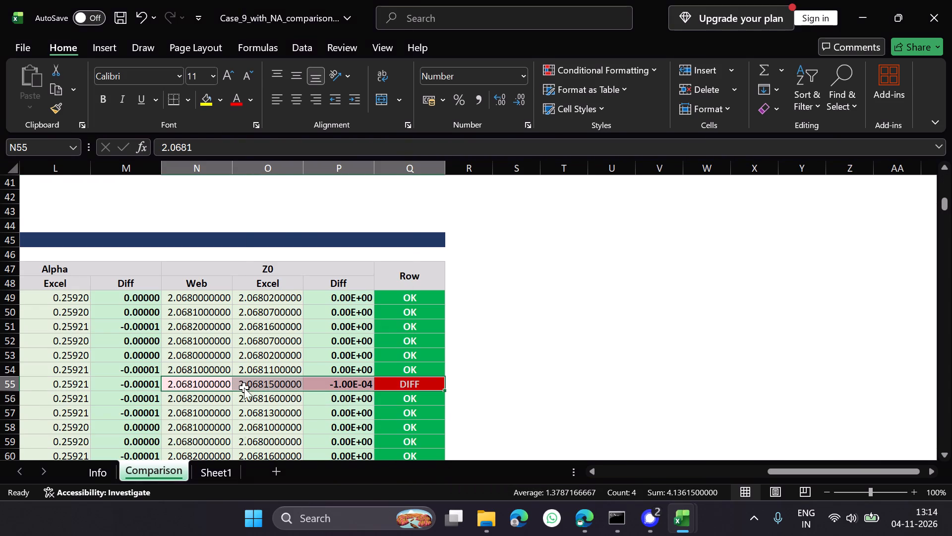
pyautogui.click(296, 60)
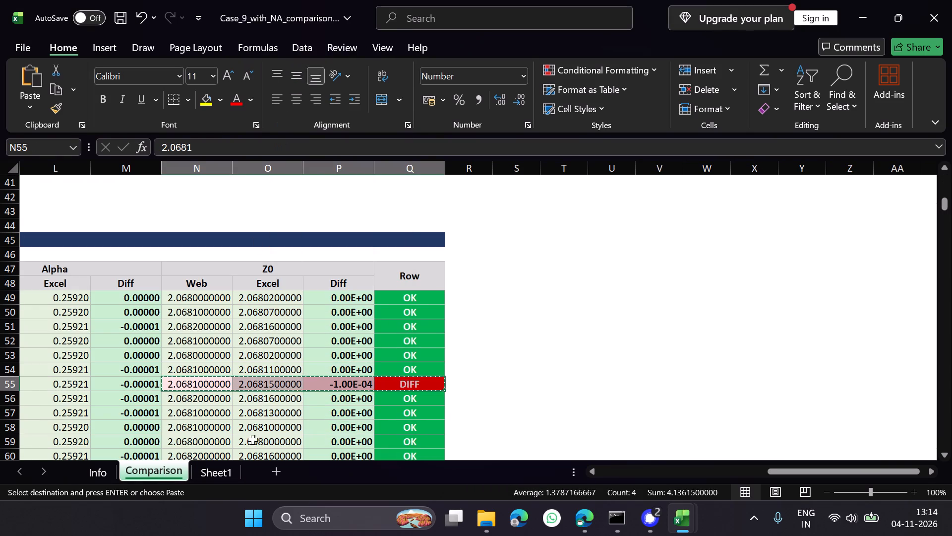
pyautogui.click(216, 472)
pyautogui.hotkey('ctrl', 'v')
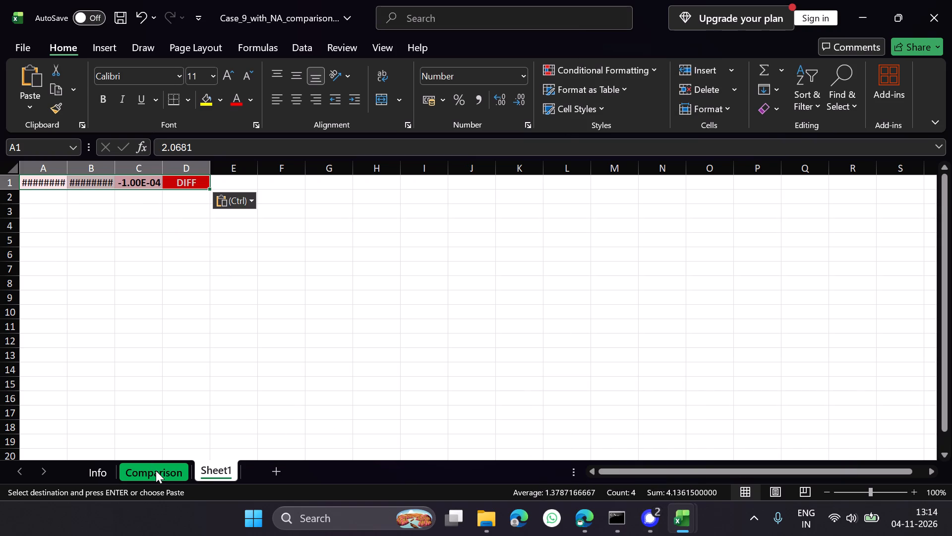
# Tile the comparison workbook side by side with the Case_9_with_NA_180m.xlsm macro workbook.
pyautogui.moveTo(654, 18); pyautogui.dragTo(650, 24)
pyautogui.moveTo(650, 24); pyautogui.dragTo(315, 26)
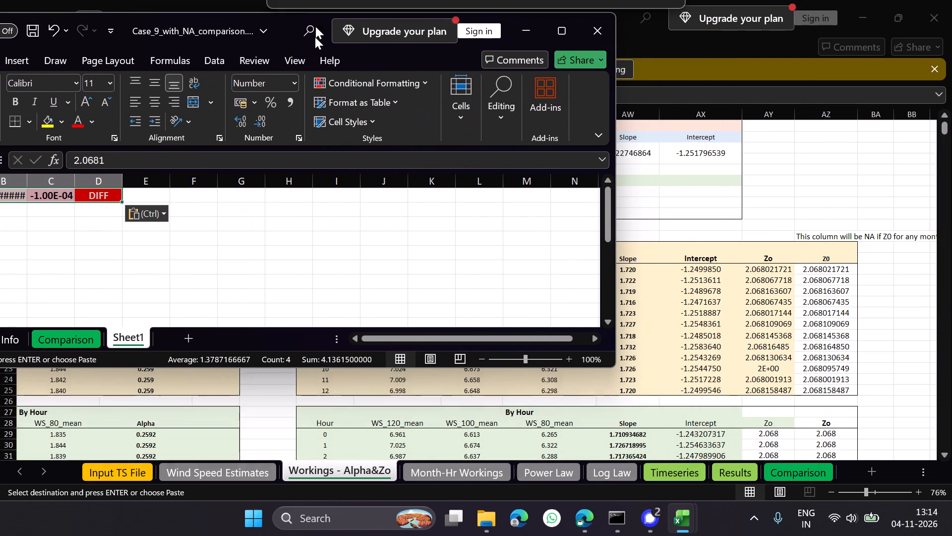
pyautogui.moveTo(315, 26); pyautogui.dragTo(286, 37)
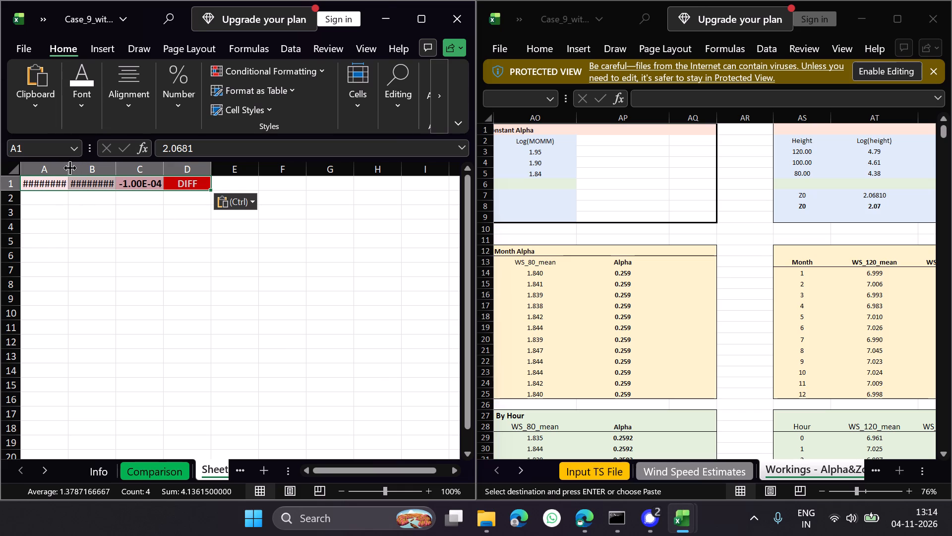
# Widen columns A, B and C of Sheet1 so the pasted Z0 values fit in full.
pyautogui.moveTo(68, 168); pyautogui.dragTo(161, 172)
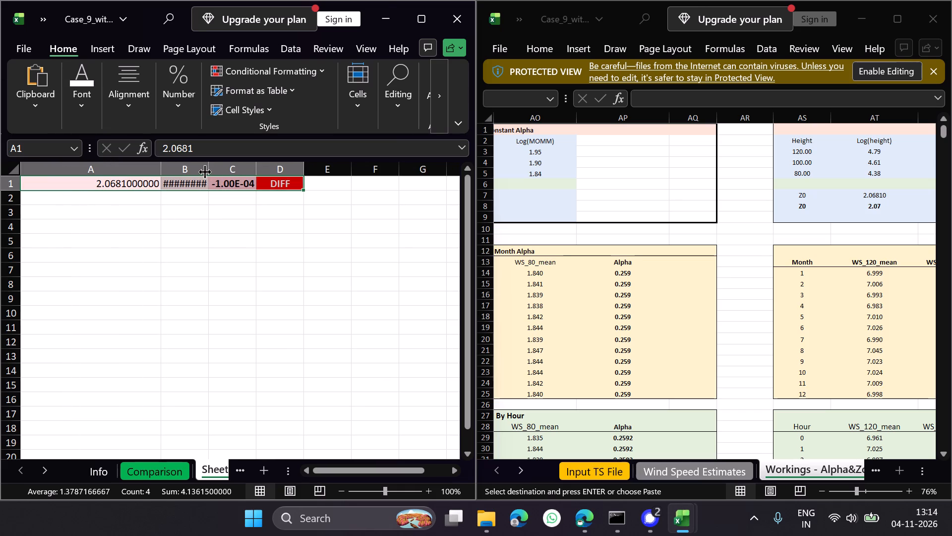
pyautogui.moveTo(208, 171); pyautogui.dragTo(322, 170)
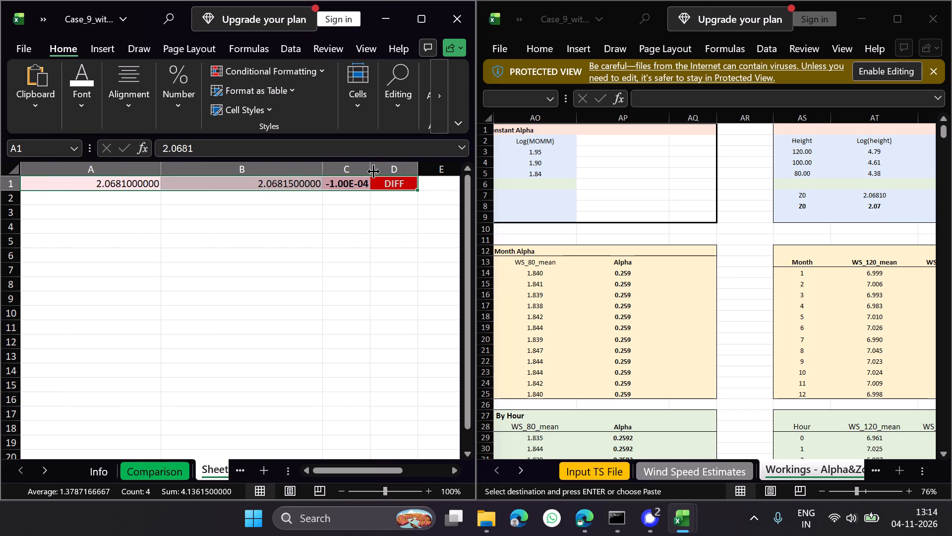
pyautogui.moveTo(370, 171); pyautogui.dragTo(424, 170)
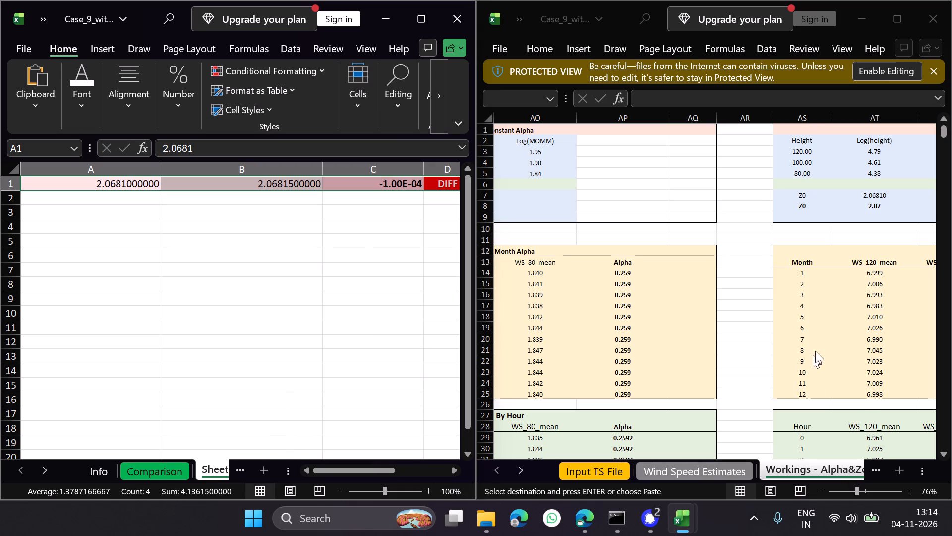
pyautogui.click(831, 333)
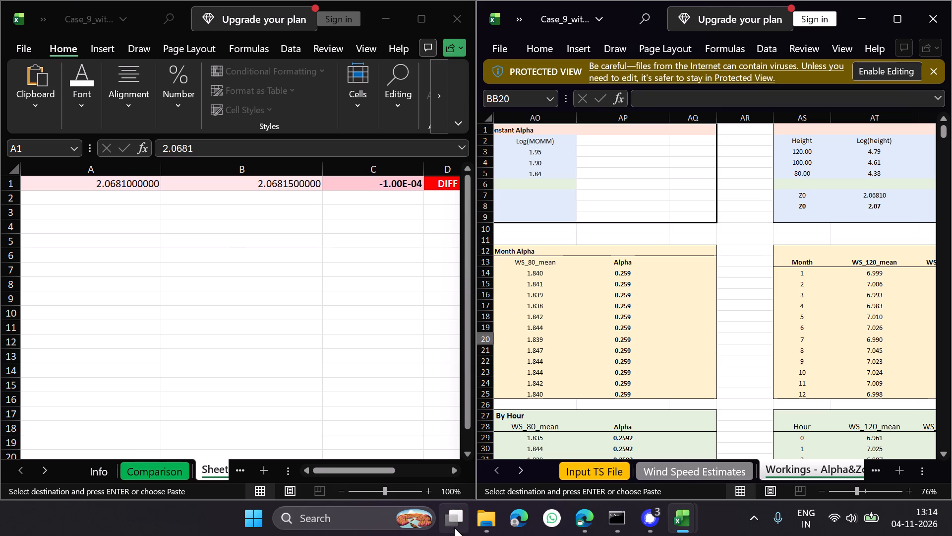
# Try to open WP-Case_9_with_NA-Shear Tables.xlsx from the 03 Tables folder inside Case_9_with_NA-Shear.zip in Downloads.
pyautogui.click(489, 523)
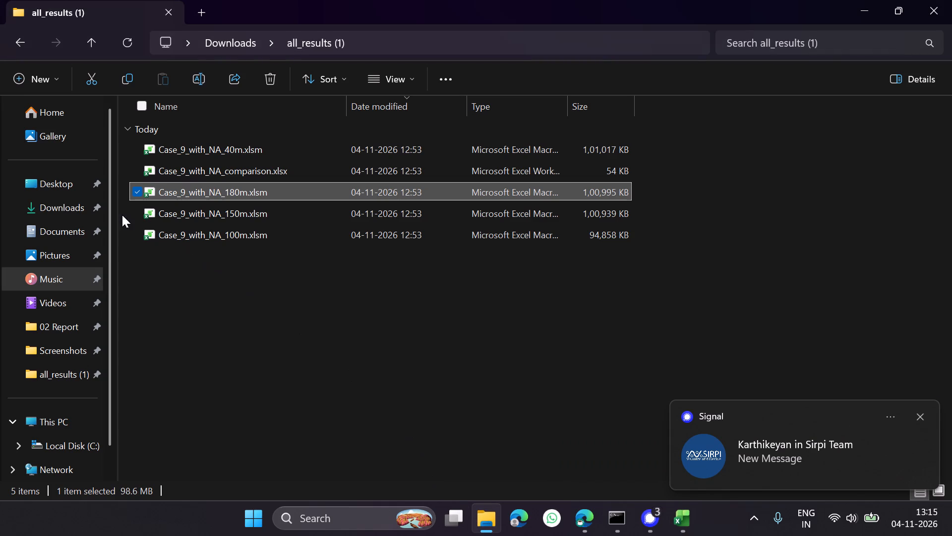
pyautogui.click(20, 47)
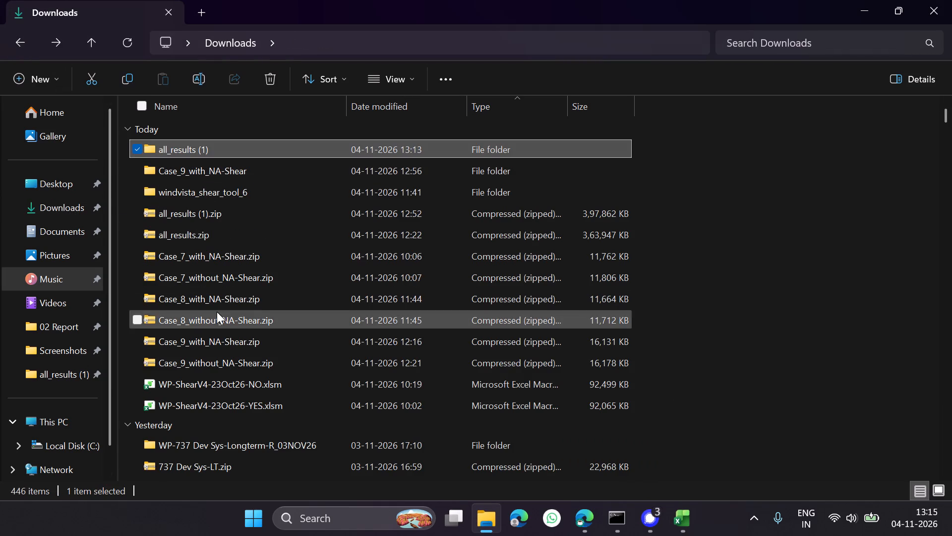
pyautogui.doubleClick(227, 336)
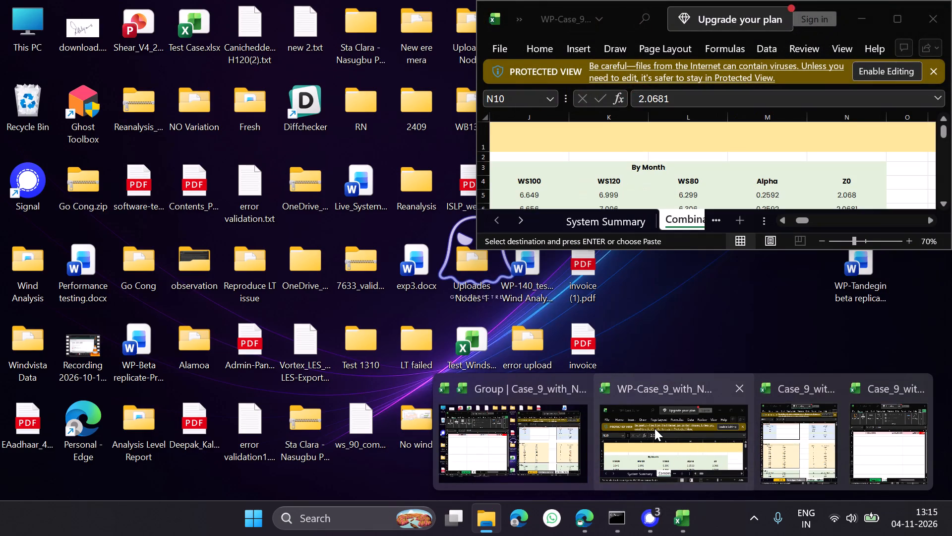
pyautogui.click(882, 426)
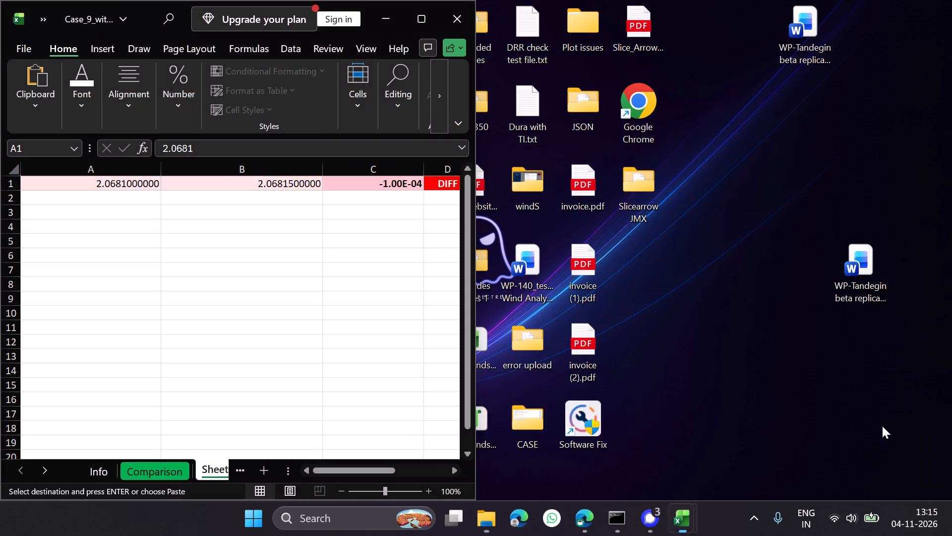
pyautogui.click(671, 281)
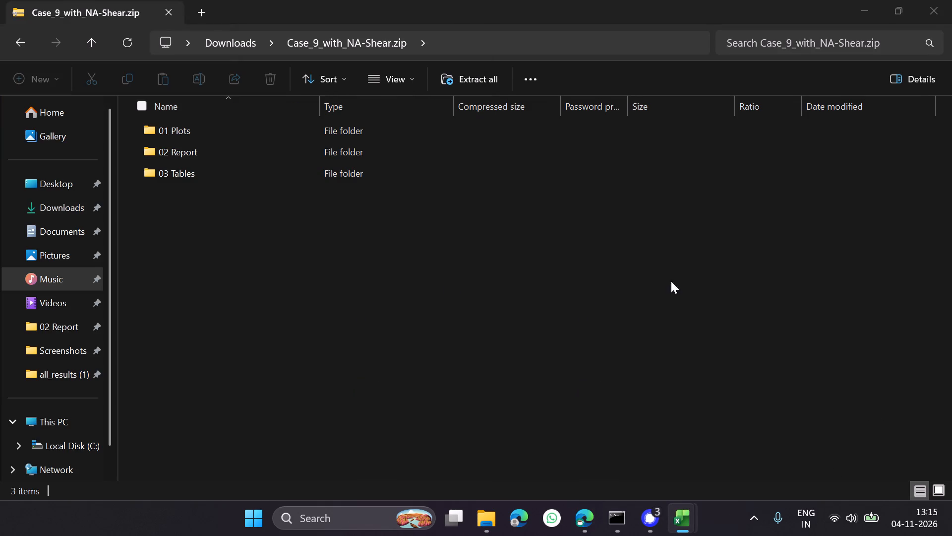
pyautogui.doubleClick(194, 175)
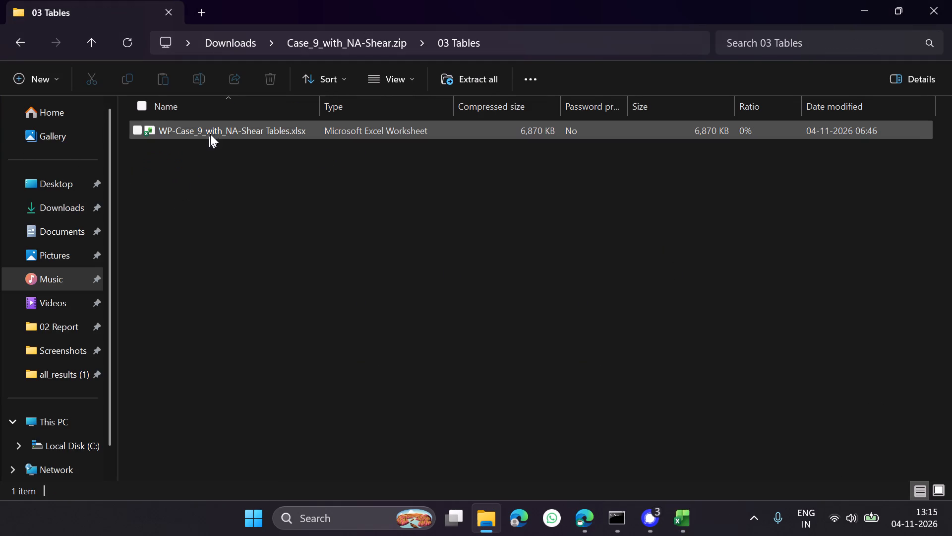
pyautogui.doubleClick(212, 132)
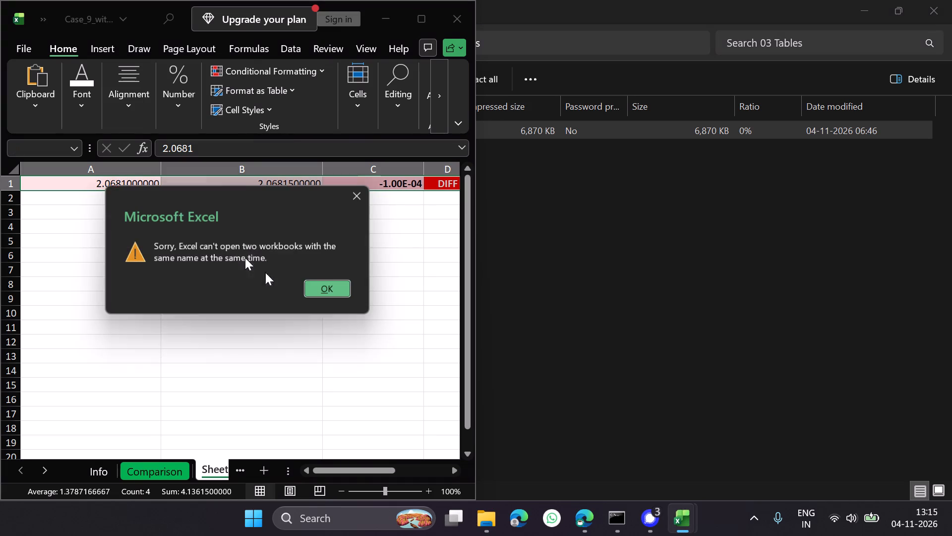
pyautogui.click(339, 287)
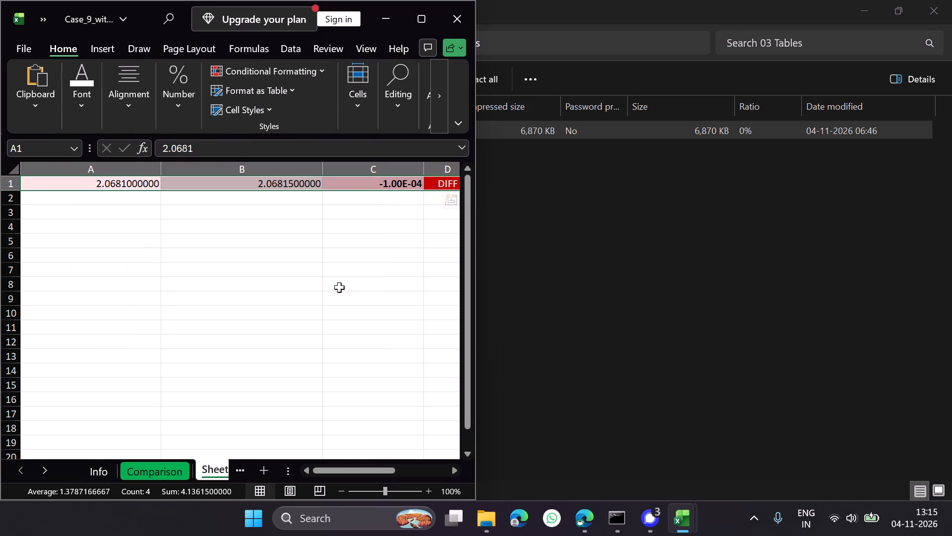
# Switch to the already open WP-Case_9_with_NA-Shear Tables.xlsx workbook, maximize it and enable editing.
pyautogui.click(669, 514)
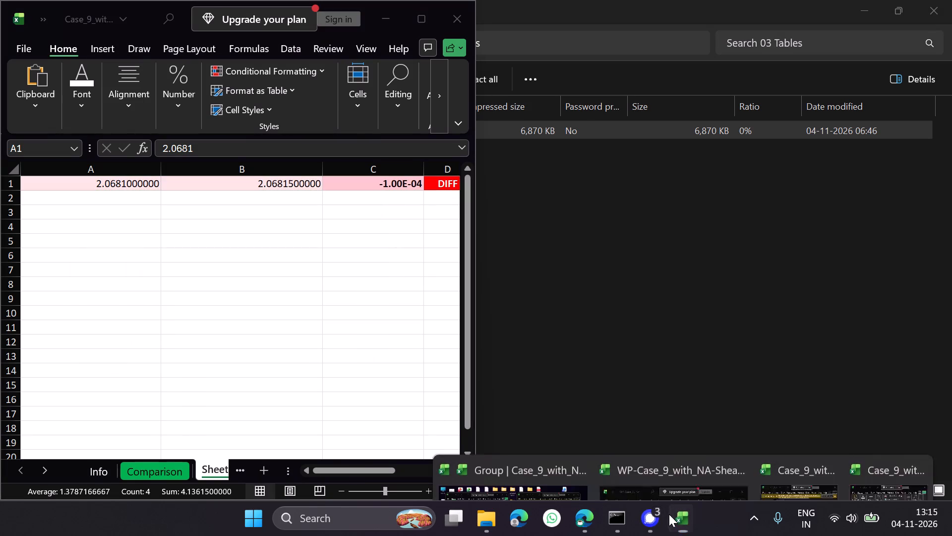
pyautogui.click(457, 441)
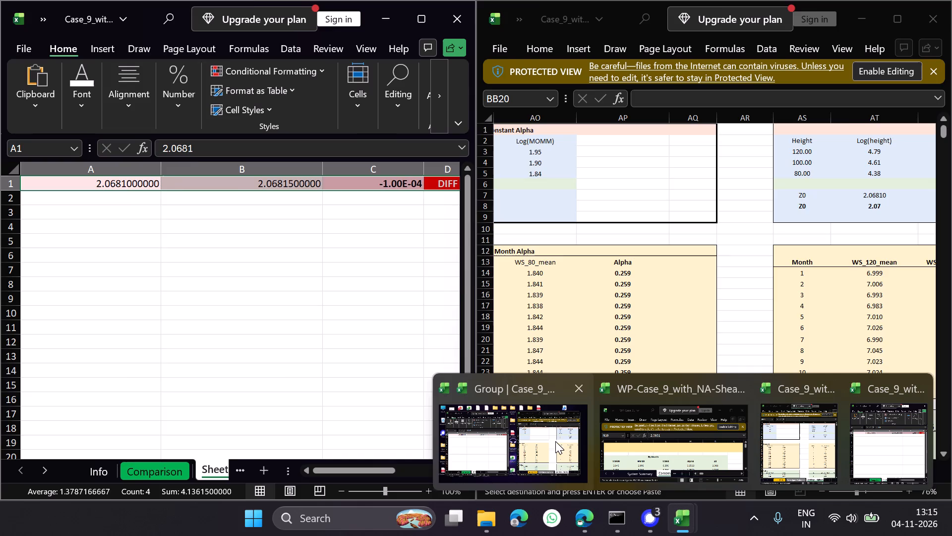
pyautogui.click(664, 448)
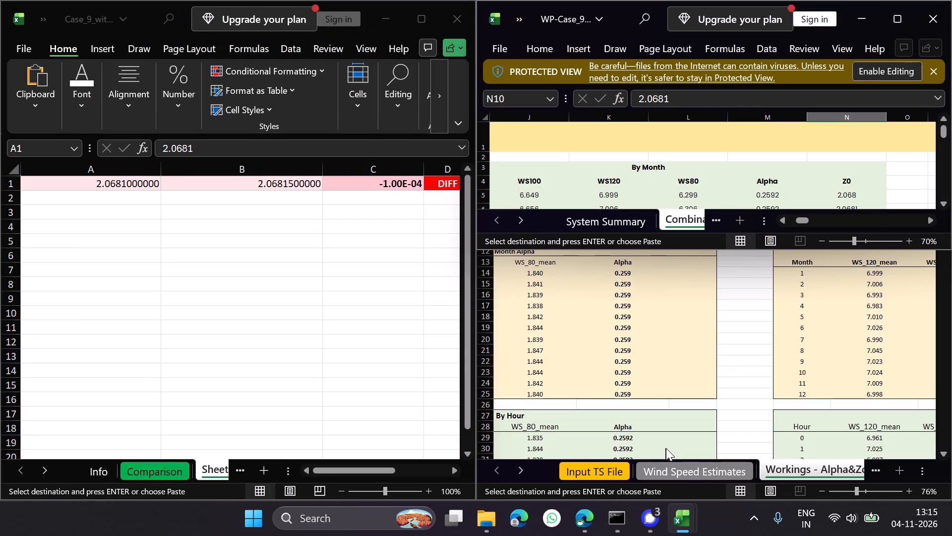
pyautogui.click(892, 13)
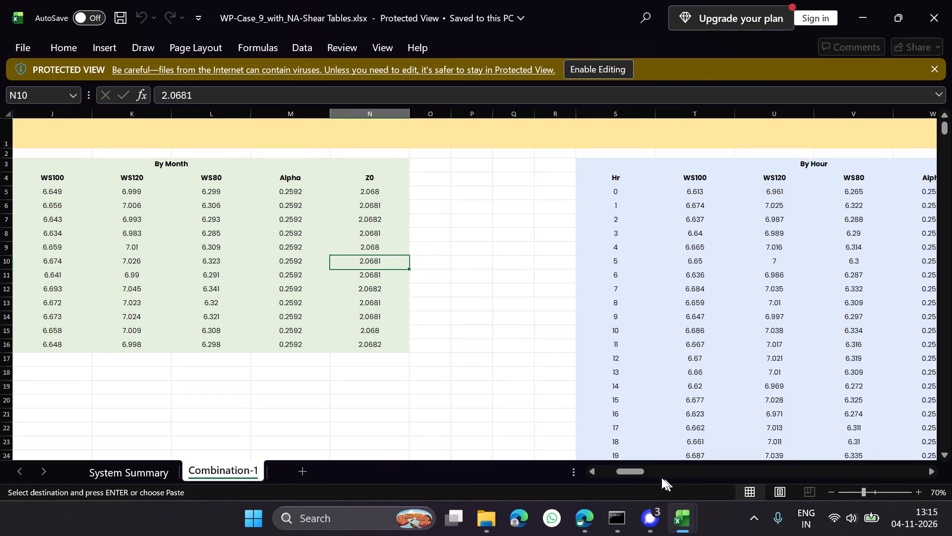
pyautogui.moveTo(630, 468); pyautogui.dragTo(619, 468)
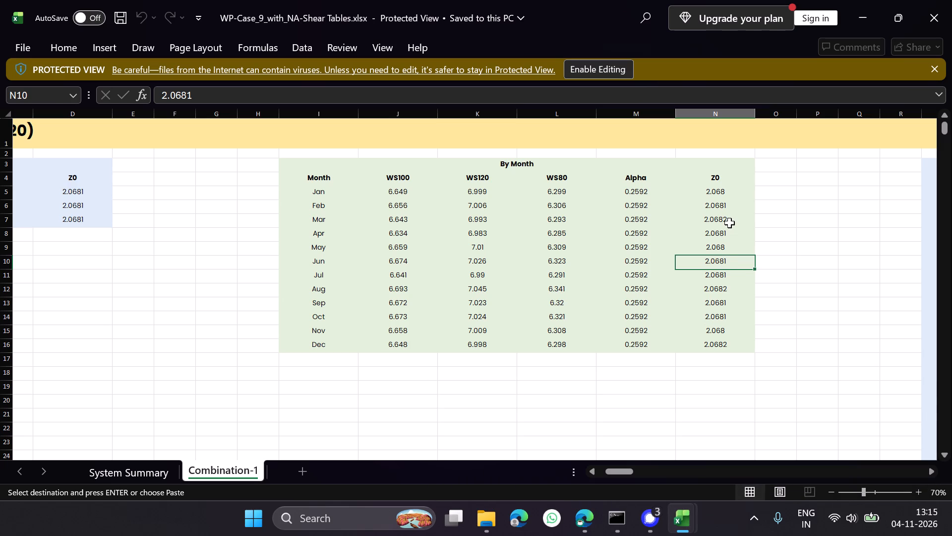
pyautogui.click(627, 68)
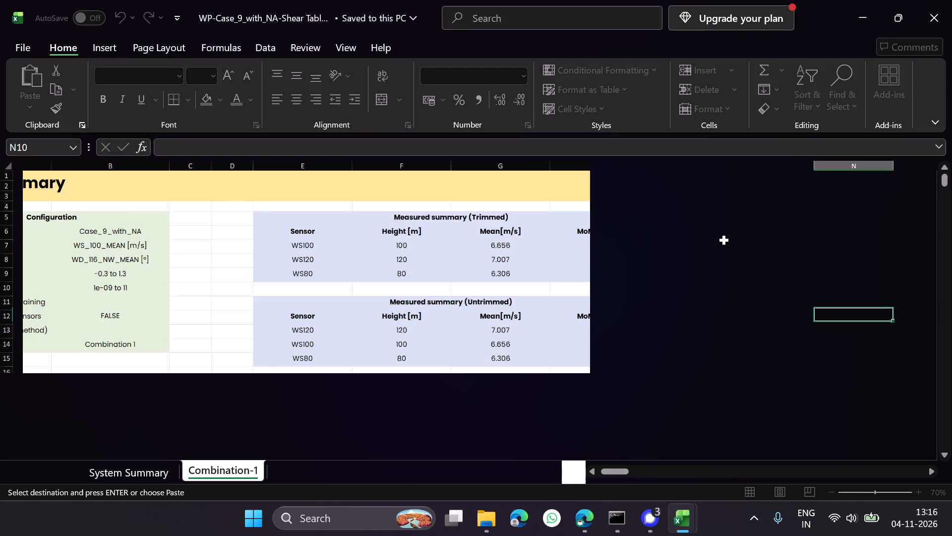
# Inspect the stored By Month Z0 values for Apr, Mar, Feb and Jul on the Combination-1 sheet.
pyautogui.click(878, 284)
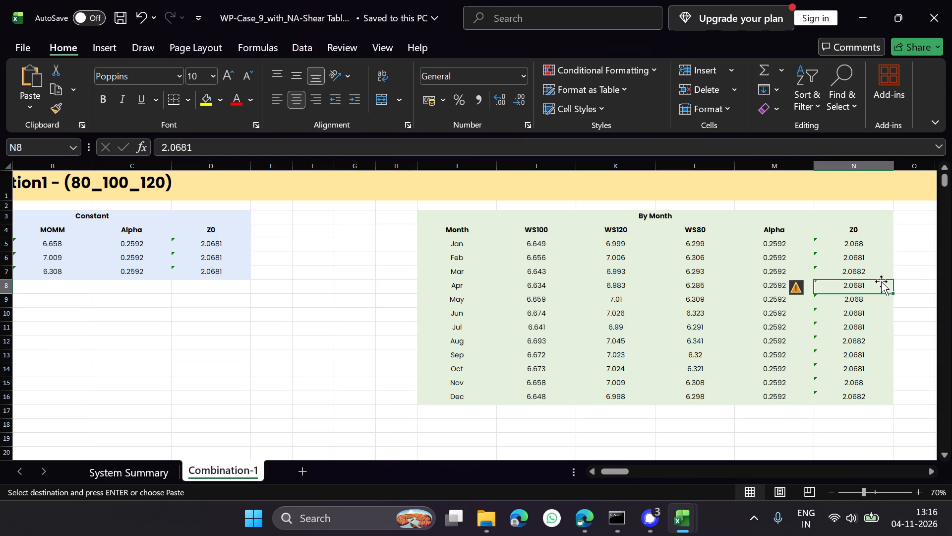
pyautogui.click(881, 269)
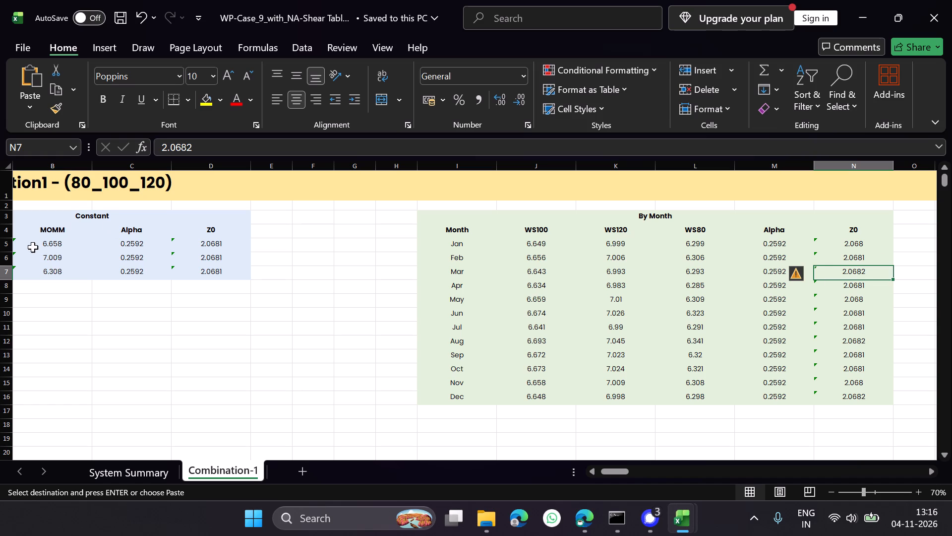
pyautogui.click(853, 261)
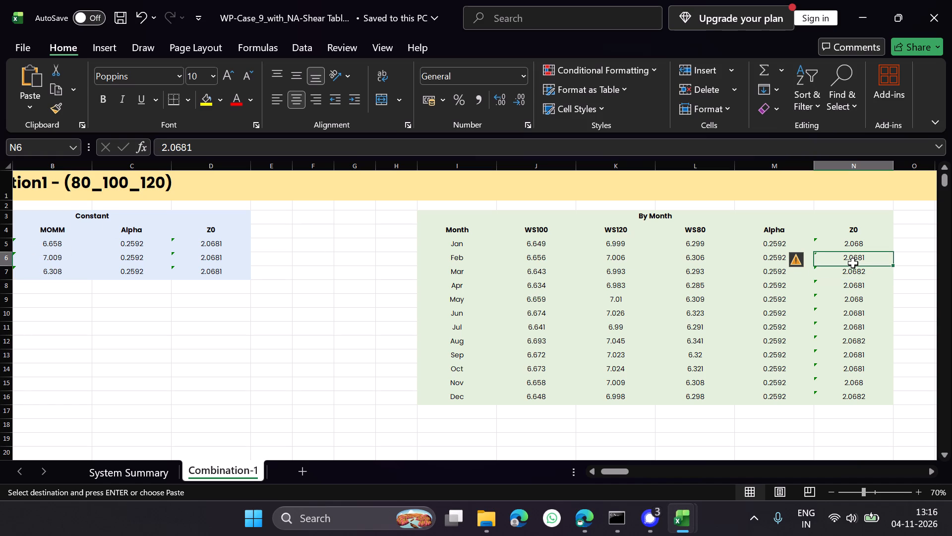
pyautogui.click(873, 329)
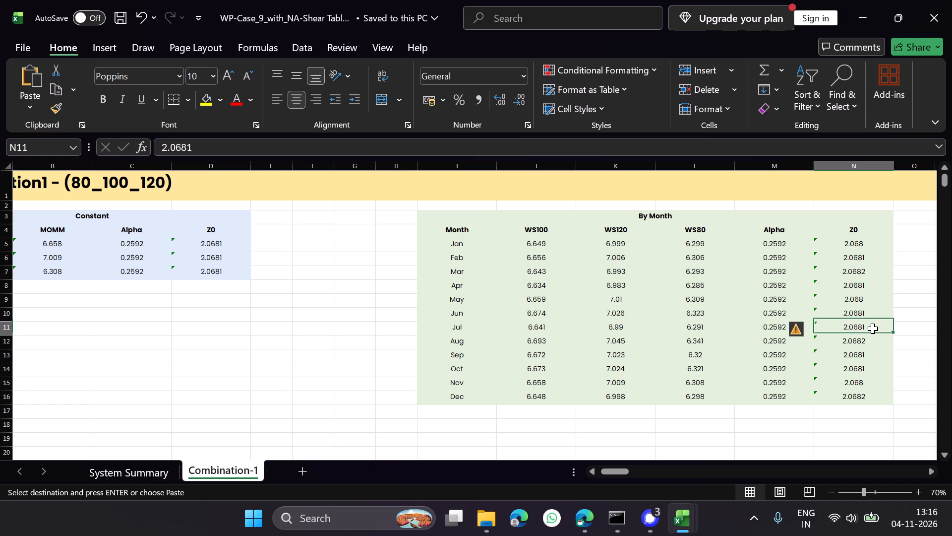
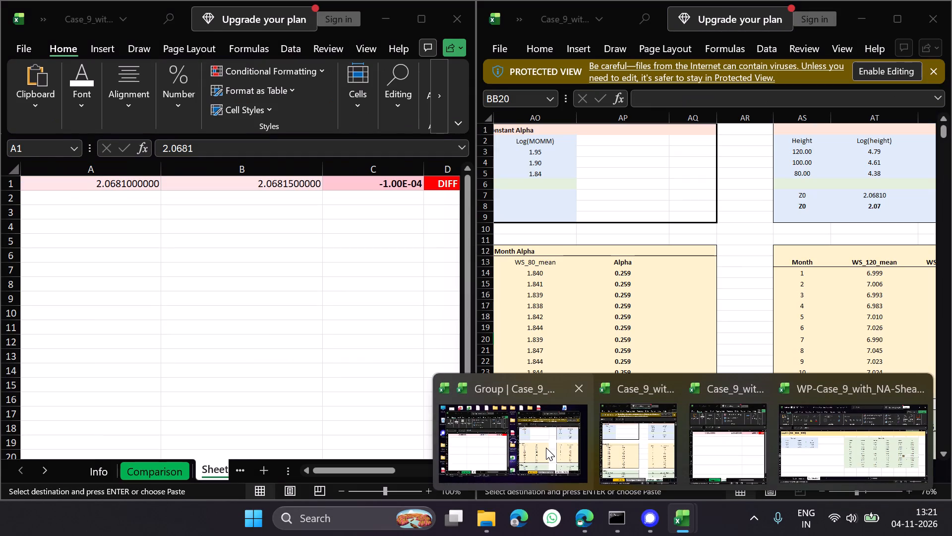
# Switch back to the side-by-side Case_9_with_NA workbooks, with Sheet1 beside the Alpha and Z0 workings sheet.
pyautogui.click(546, 448)
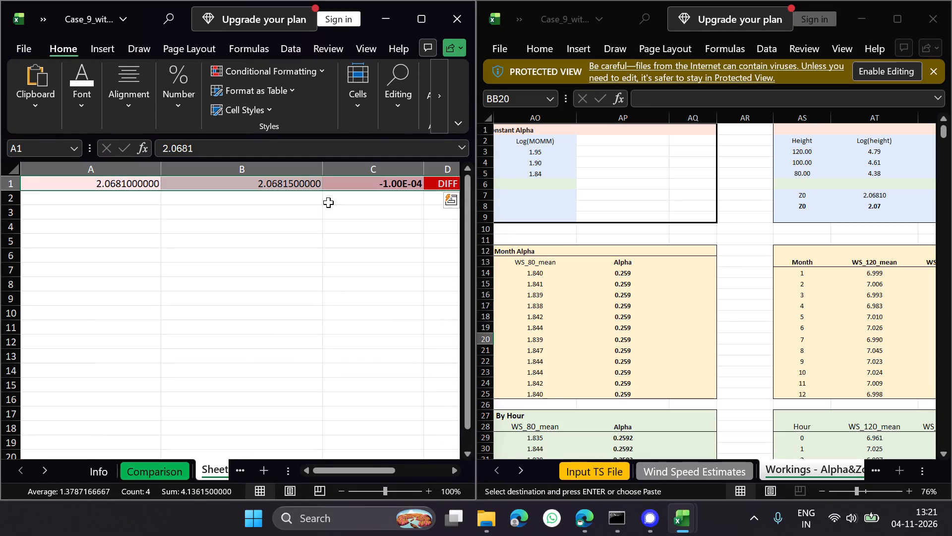
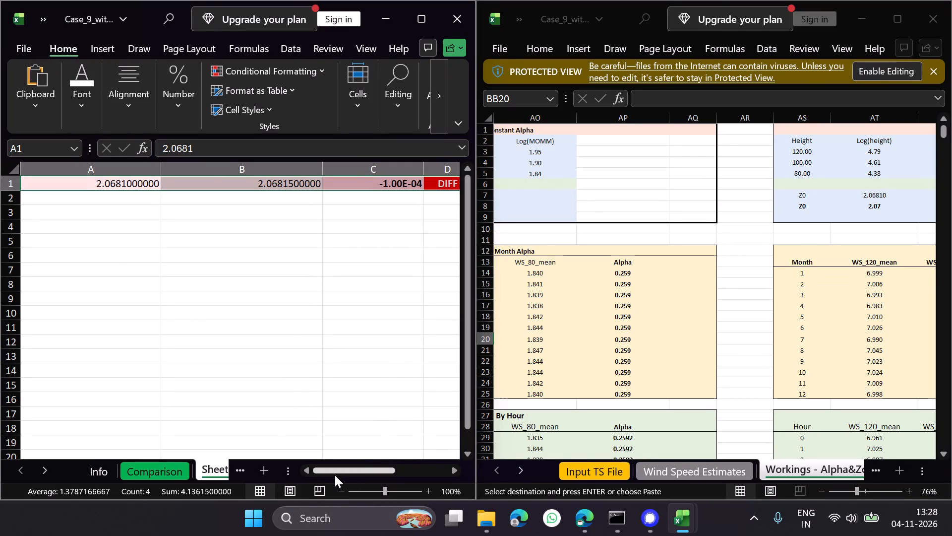
# Capture a screen snip of both workbooks, showing Sheet1's full DIFF row A1:D1 beside the Alpha and Z0 workings.
pyautogui.moveTo(335, 474); pyautogui.dragTo(343, 473)
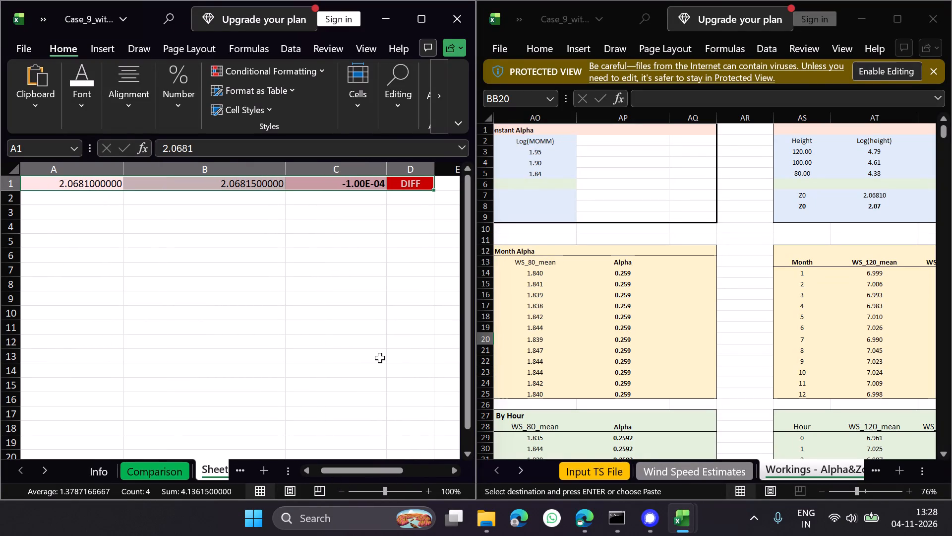
pyautogui.press('Print')
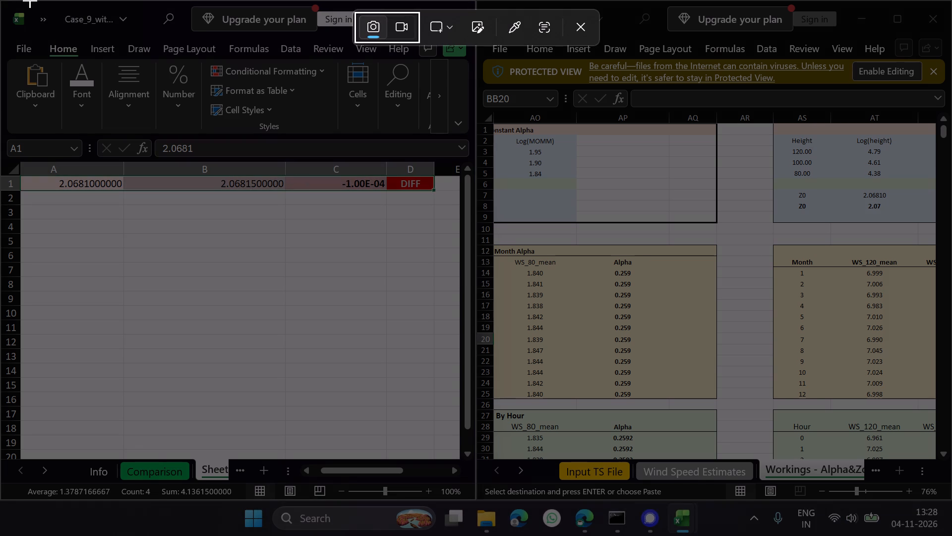
pyautogui.moveTo(7, 0); pyautogui.dragTo(951, 535)
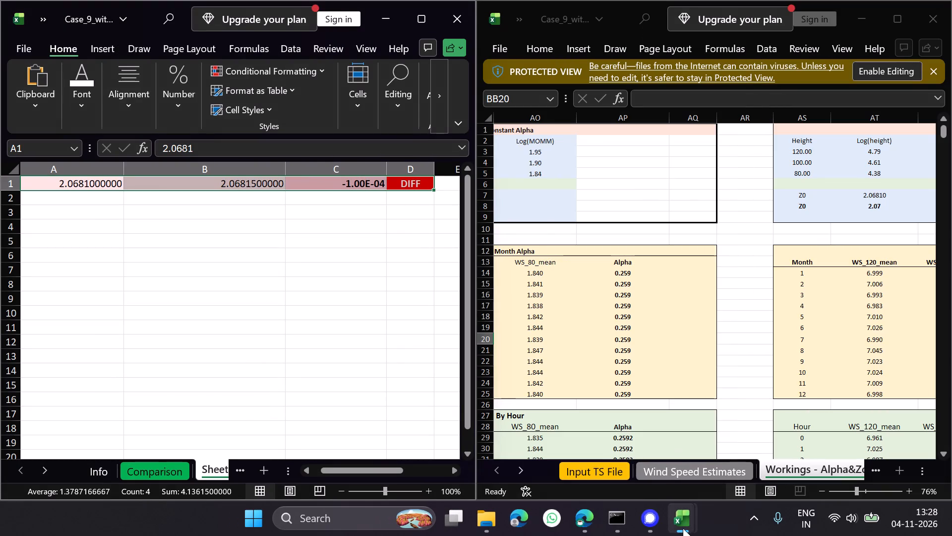
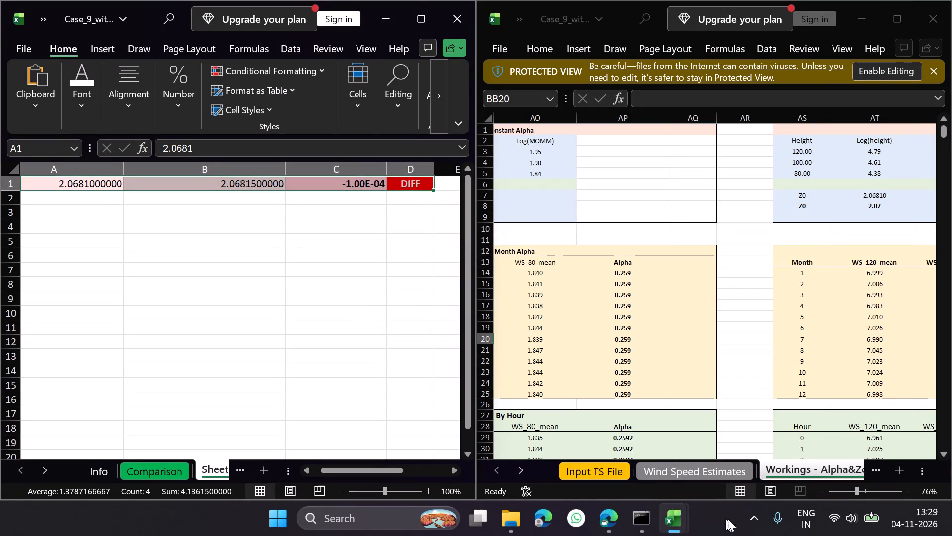
# Show the hidden background apps in the Windows system tray.
pyautogui.click(750, 521)
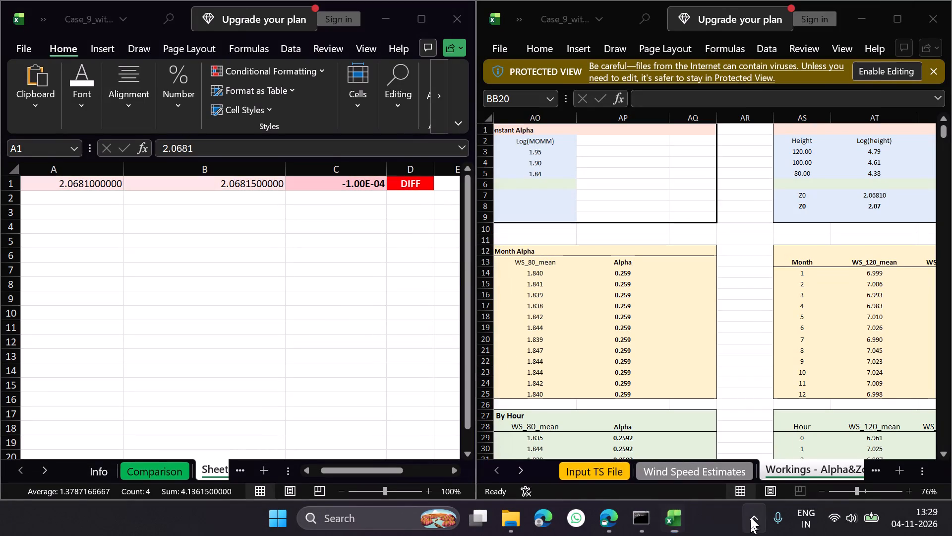